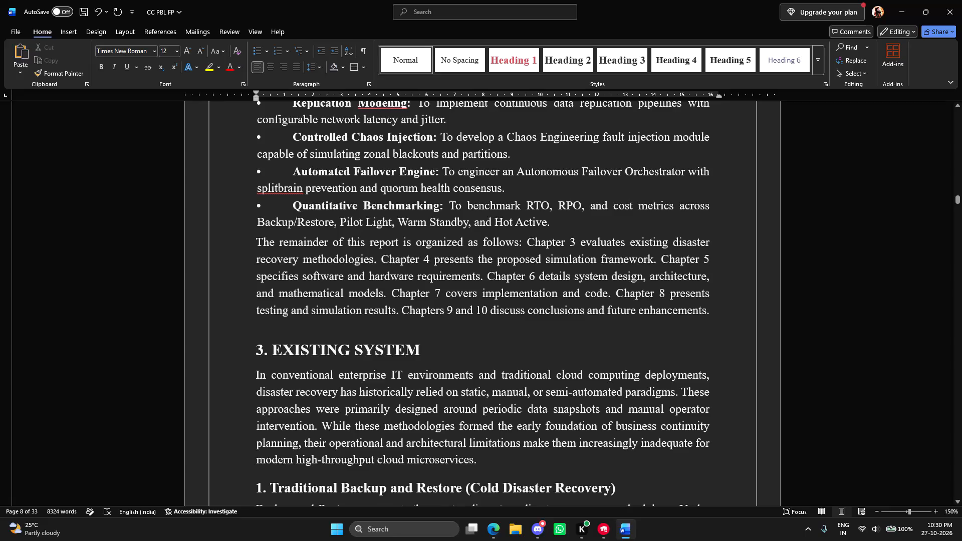
Replace the entire body text under "2. INTRODUCTION" with the copied healthcare introduction, pasted as text only.
{"action": "left_click_drag", "start_coordinate": [714, 310], "coordinate": [460, 284]}
{"action": "scroll", "coordinate": [469, 285], "scroll_direction": "up", "scroll_amount": 13}
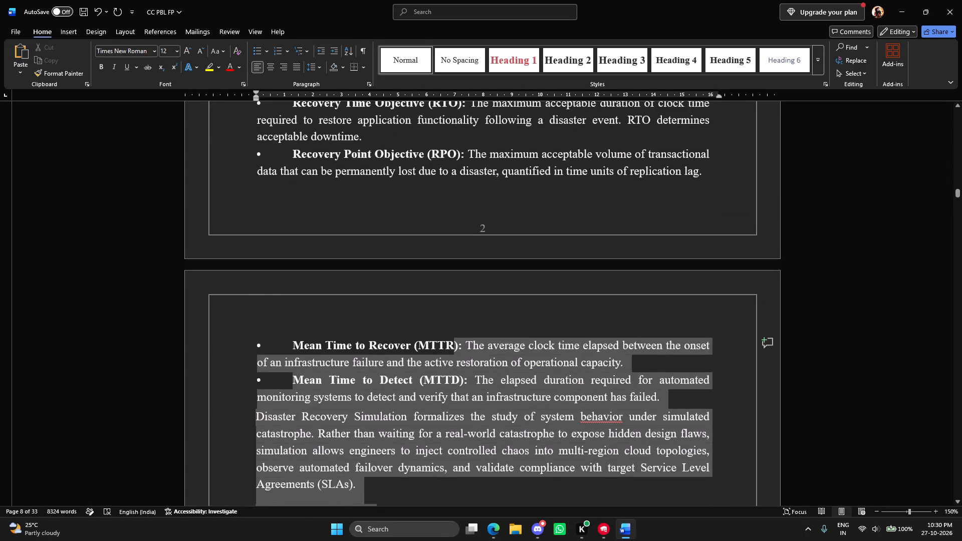
{"action": "left_click_drag", "start_coordinate": [460, 284], "coordinate": [260, 283]}
{"action": "scroll", "coordinate": [460, 284], "scroll_direction": "up", "scroll_amount": 14}
{"action": "scroll", "coordinate": [452, 284], "scroll_direction": "up", "scroll_amount": 7}
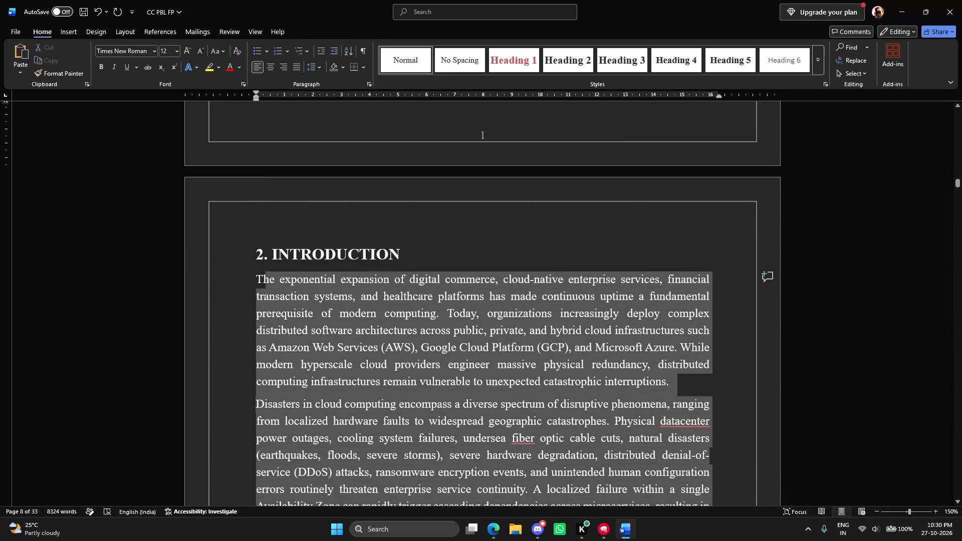
{"action": "left_click_drag", "start_coordinate": [260, 283], "coordinate": [257, 283]}
{"action": "right_click", "coordinate": [306, 282]}
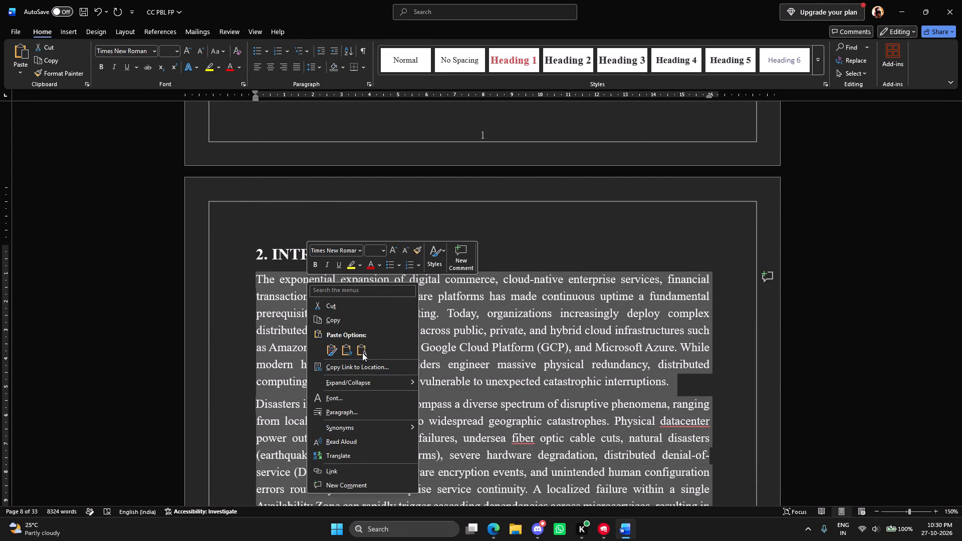
{"action": "left_click", "coordinate": [362, 353]}
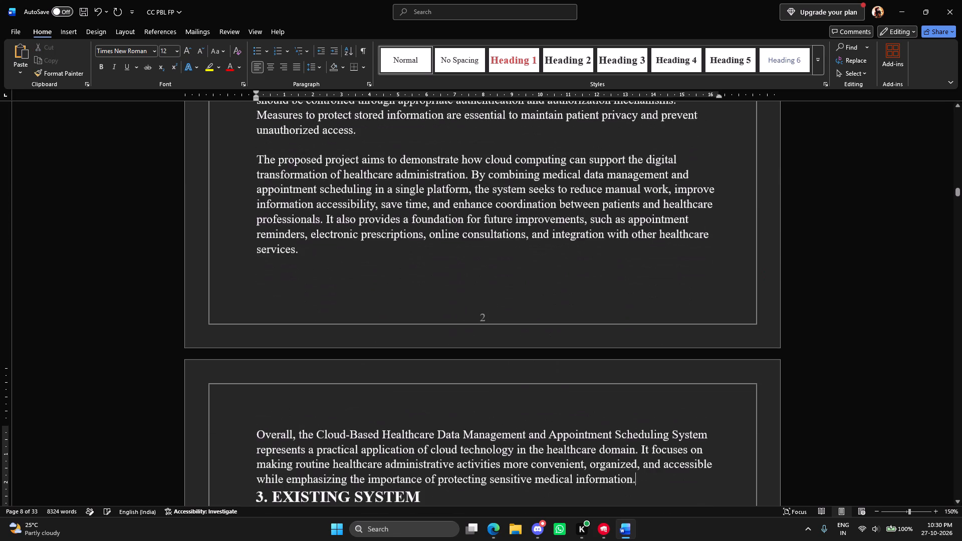
Increase the line spacing of all the pasted Introduction paragraphs, from "The healthcare sector" to "sensitive medical information.".
{"action": "scroll", "coordinate": [362, 352], "scroll_direction": "up", "scroll_amount": 19}
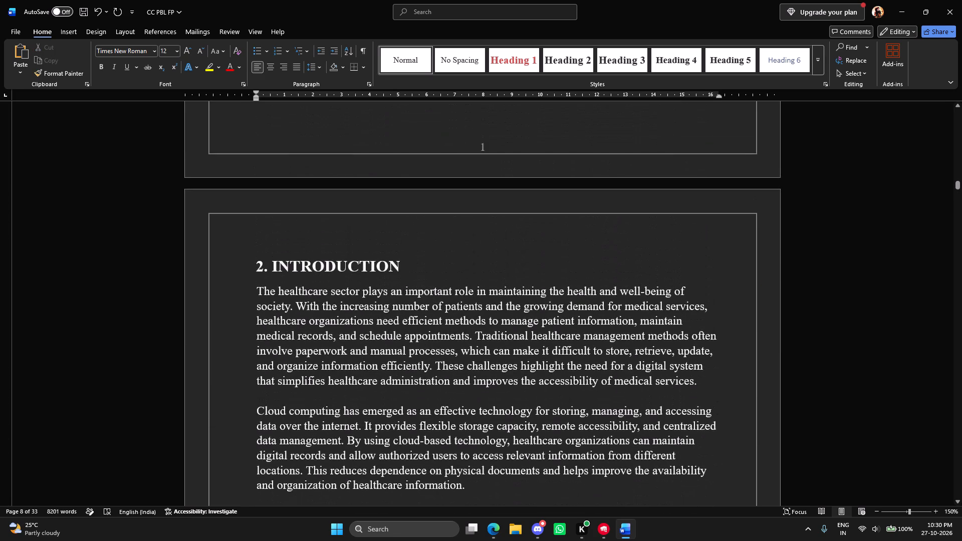
{"action": "left_click", "coordinate": [356, 394]}
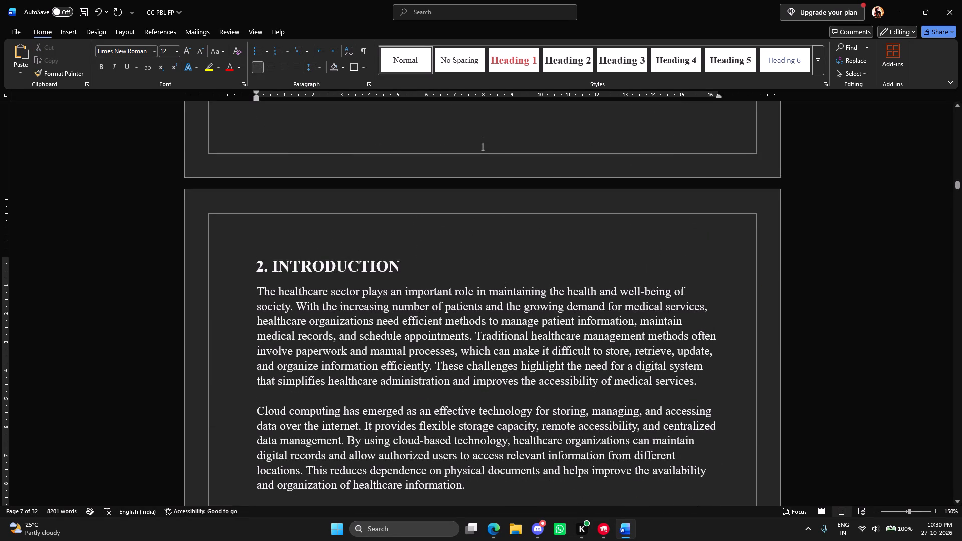
{"action": "scroll", "coordinate": [365, 375], "scroll_direction": "up", "scroll_amount": 1}
{"action": "scroll", "coordinate": [365, 375], "scroll_direction": "down", "scroll_amount": 6}
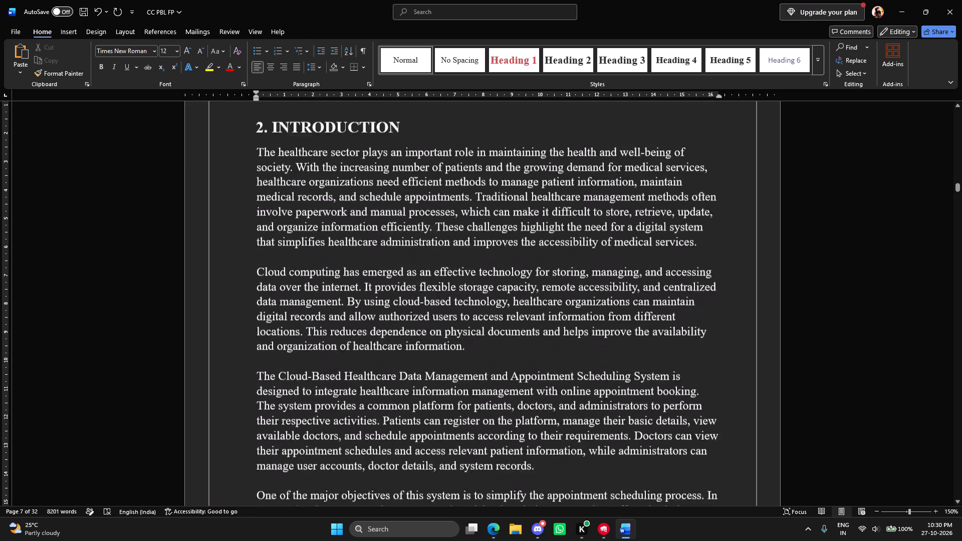
{"action": "scroll", "coordinate": [287, 252], "scroll_direction": "up", "scroll_amount": 2}
{"action": "left_click_drag", "start_coordinate": [258, 179], "coordinate": [437, 343]}
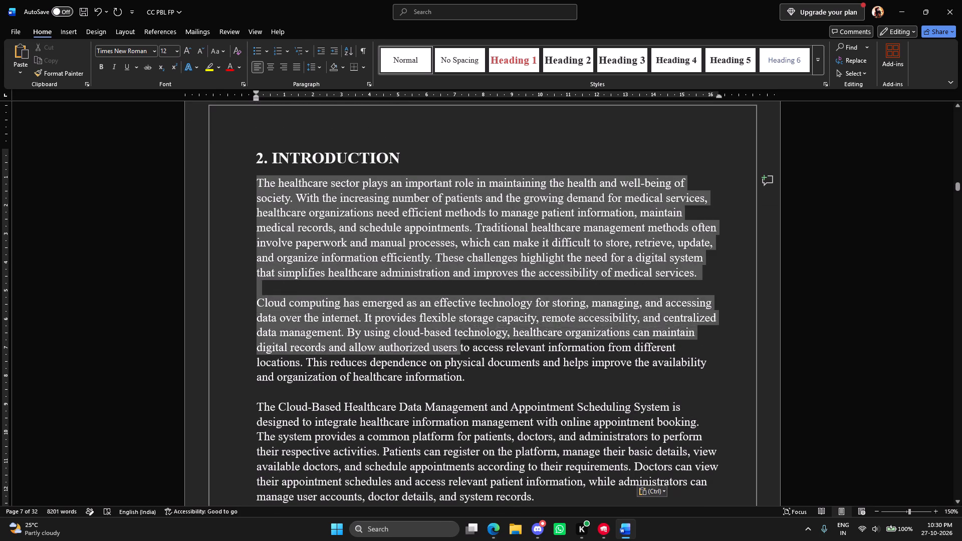
{"action": "left_click_drag", "start_coordinate": [437, 343], "coordinate": [479, 406]}
{"action": "scroll", "coordinate": [440, 345], "scroll_direction": "down", "scroll_amount": 18}
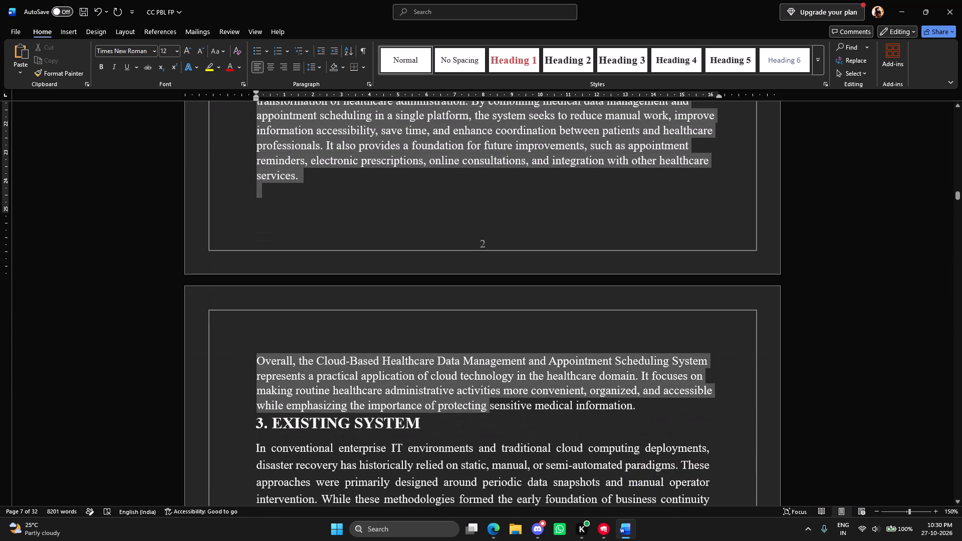
{"action": "left_click_drag", "start_coordinate": [479, 406], "coordinate": [640, 409]}
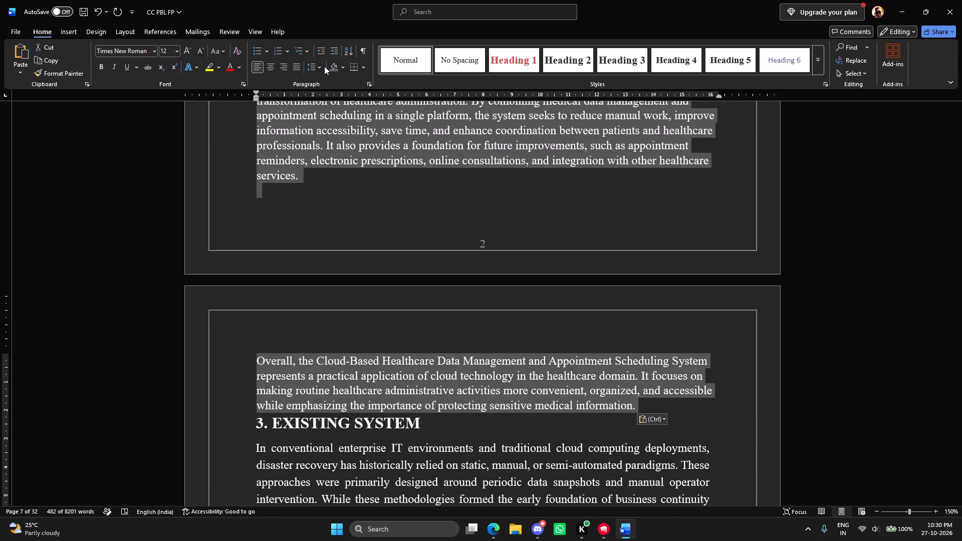
{"action": "left_click", "coordinate": [324, 66]}
{"action": "left_click", "coordinate": [348, 103]}
{"action": "scroll", "coordinate": [384, 361], "scroll_direction": "down", "scroll_amount": 14}
{"action": "left_click", "coordinate": [655, 167]}
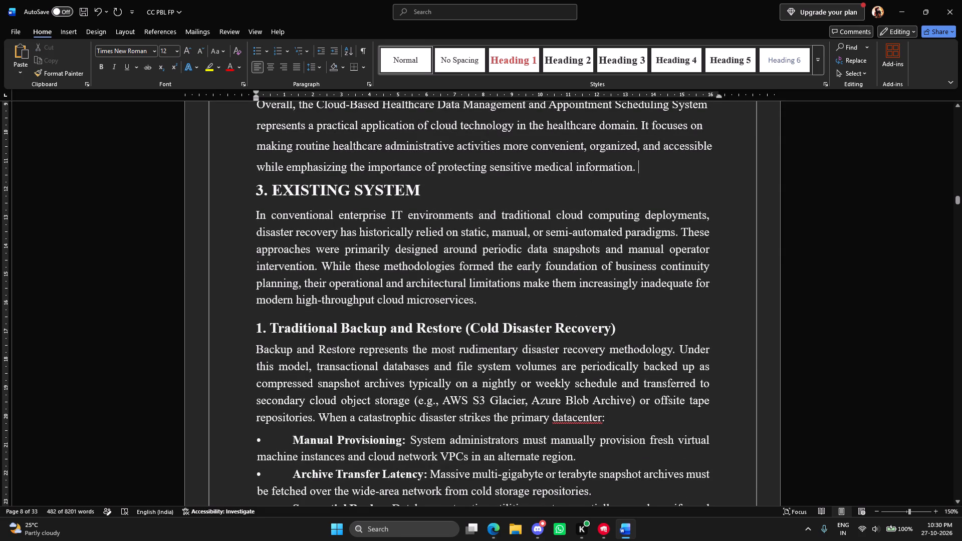
{"action": "scroll", "coordinate": [630, 267], "scroll_direction": "up", "scroll_amount": 20}
{"action": "scroll", "coordinate": [630, 267], "scroll_direction": "up", "scroll_amount": 10}
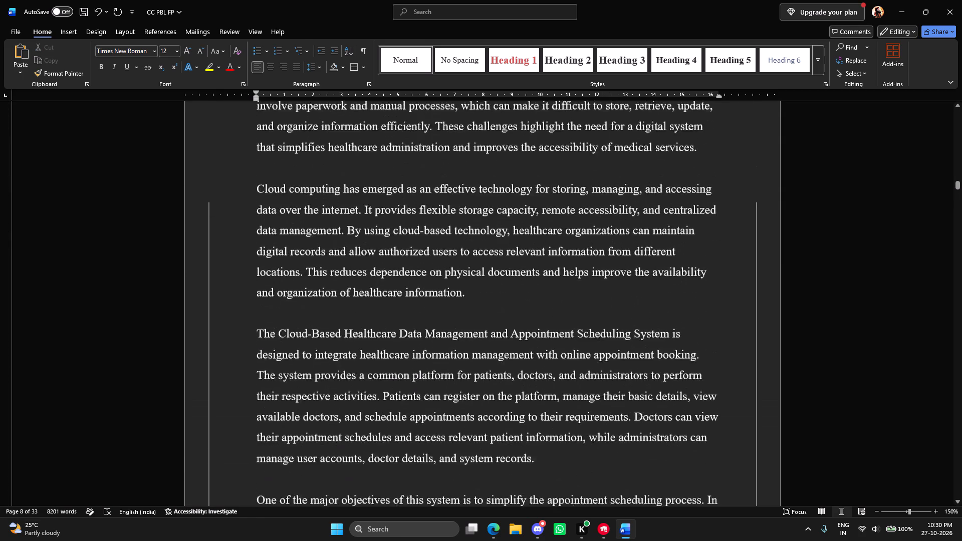
{"action": "scroll", "coordinate": [634, 301], "scroll_direction": "up", "scroll_amount": 6}
{"action": "scroll", "coordinate": [634, 301], "scroll_direction": "down", "scroll_amount": 6}
{"action": "scroll", "coordinate": [634, 301], "scroll_direction": "up", "scroll_amount": 3}
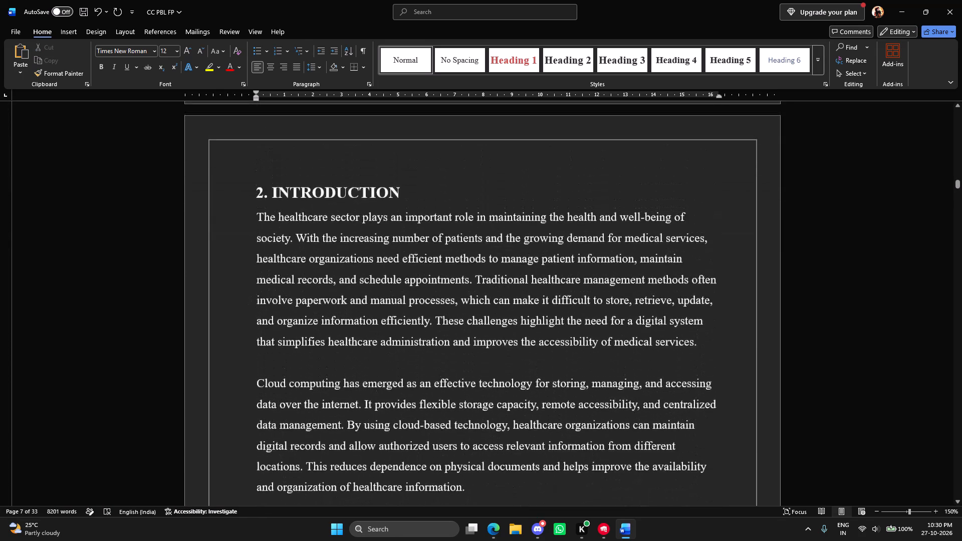
{"action": "scroll", "coordinate": [634, 301], "scroll_direction": "up", "scroll_amount": 20}
{"action": "scroll", "coordinate": [634, 301], "scroll_direction": "up", "scroll_amount": 7}
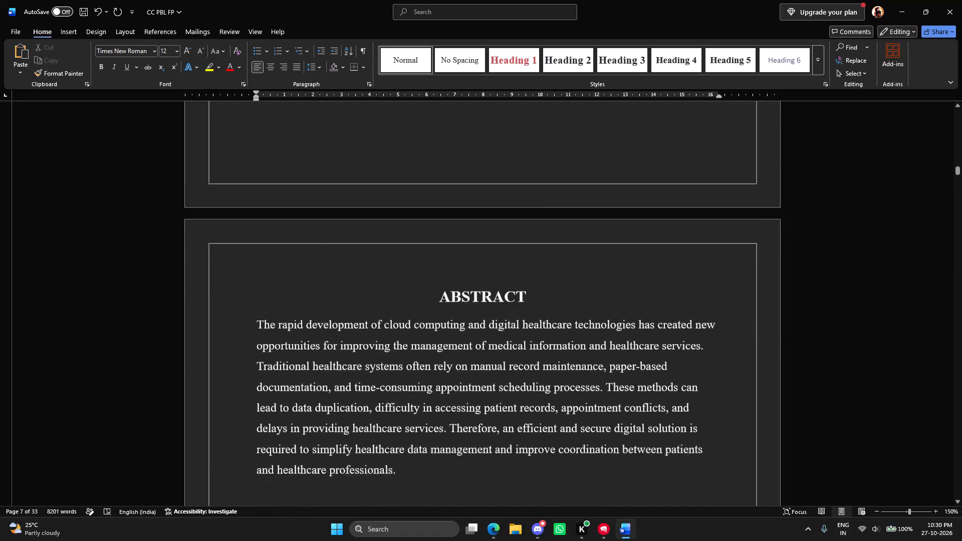
{"action": "scroll", "coordinate": [632, 304], "scroll_direction": "down", "scroll_amount": 7}
{"action": "scroll", "coordinate": [604, 360], "scroll_direction": "down", "scroll_amount": 16}
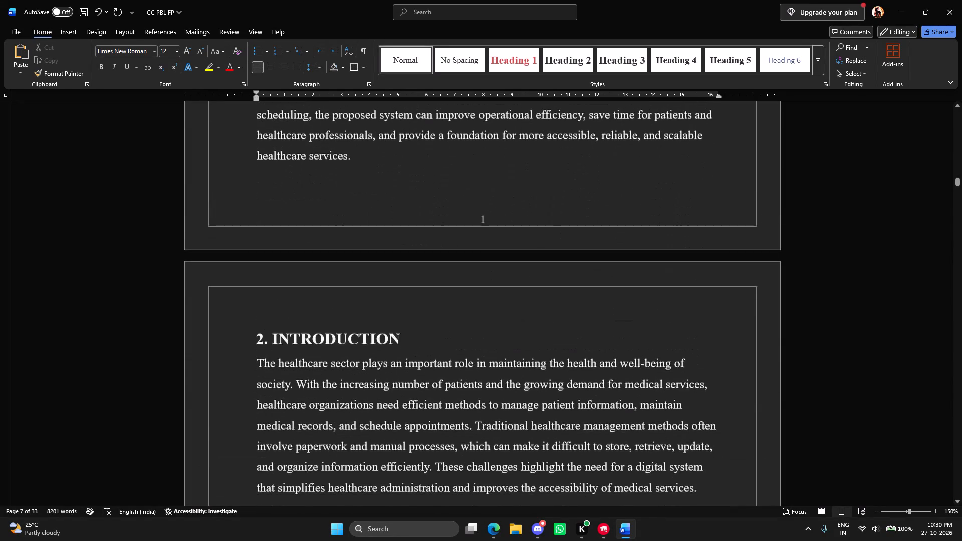
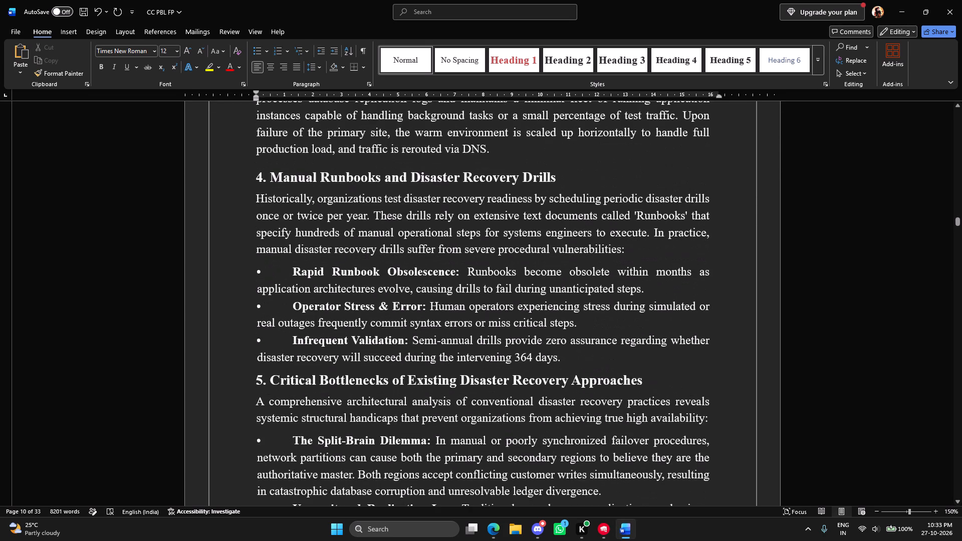
{"action": "scroll", "coordinate": [508, 391], "scroll_direction": "down", "scroll_amount": 6}
{"action": "scroll", "coordinate": [435, 367], "scroll_direction": "down", "scroll_amount": 8}
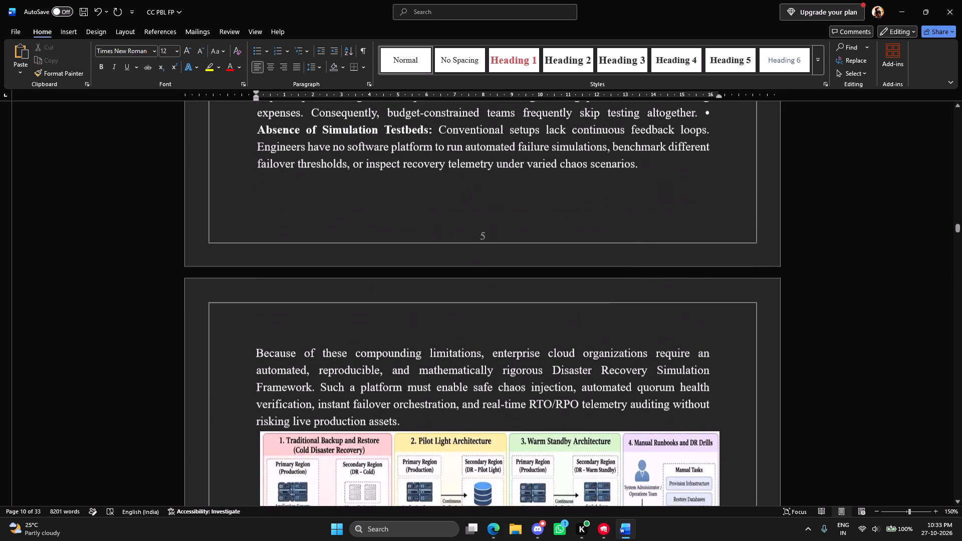
{"action": "scroll", "coordinate": [443, 373], "scroll_direction": "down", "scroll_amount": 12}
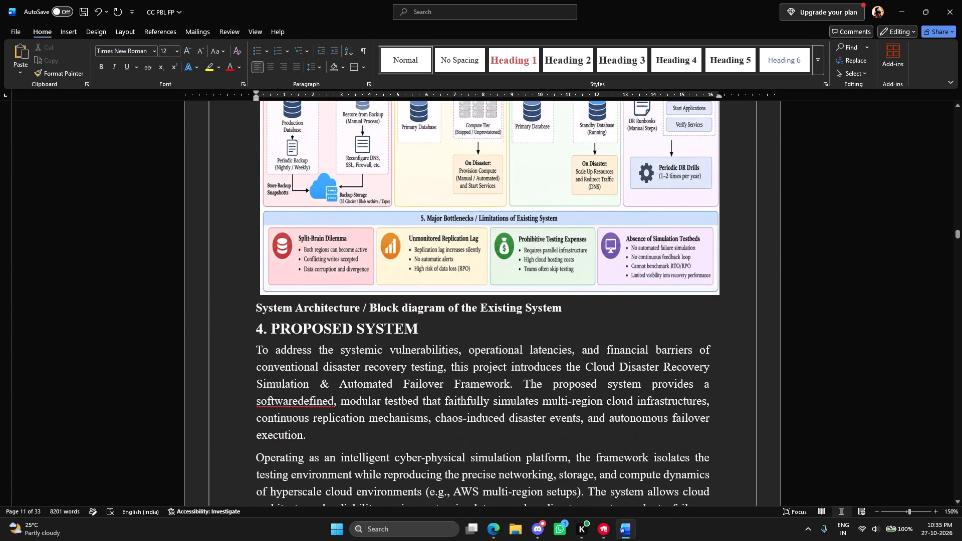
{"action": "left_click", "coordinate": [582, 308]}
{"action": "key", "text": "Return"}
{"action": "key", "text": "Return"}
{"action": "key", "text": "Return"}
{"action": "key", "text": "Return"}
{"action": "key", "text": "Return"}
{"action": "key", "text": "Return"}
{"action": "key", "text": "Return"}
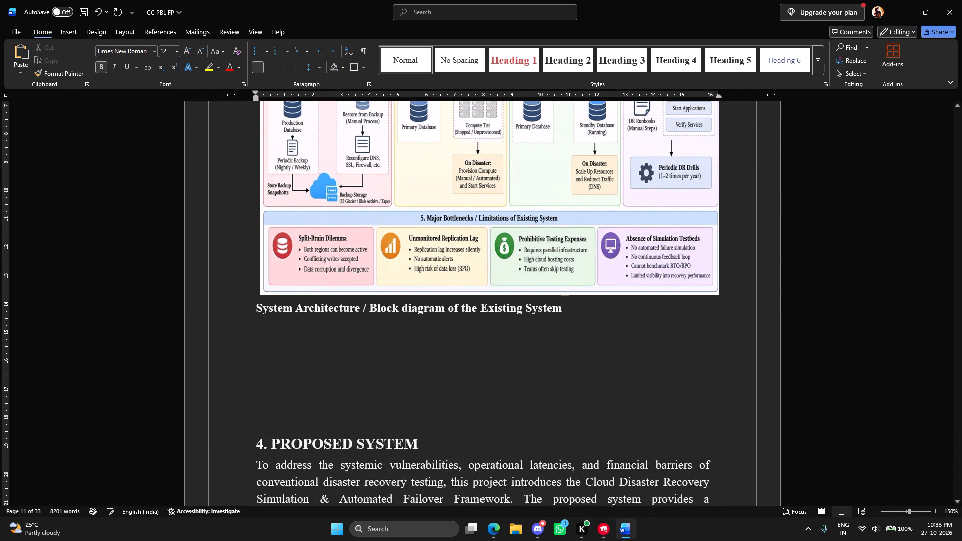
{"action": "scroll", "coordinate": [583, 372], "scroll_direction": "down", "scroll_amount": 7}
{"action": "key", "text": "Return"}
{"action": "key", "text": "Return"}
{"action": "key", "text": "Return"}
{"action": "key", "text": "Return"}
{"action": "key", "text": "Return"}
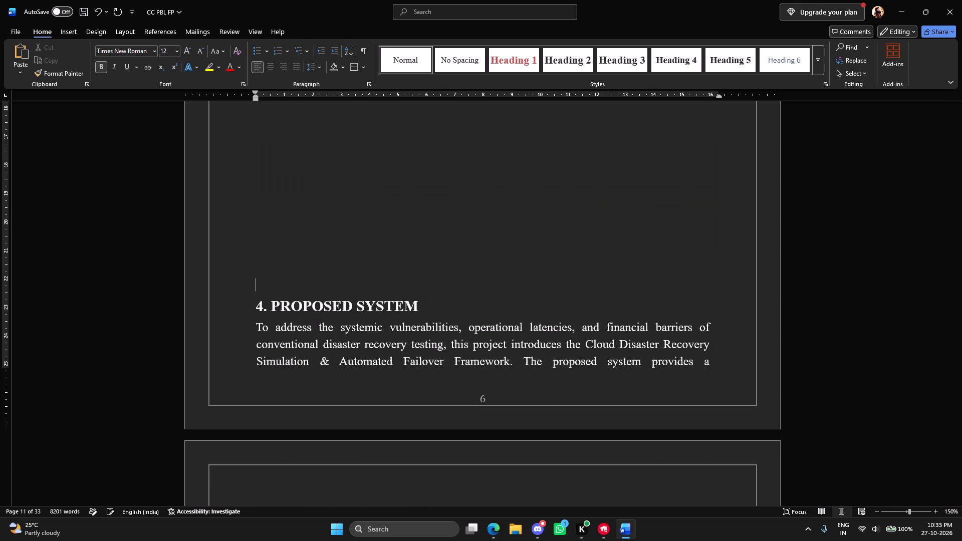
{"action": "key", "text": "Return"}
Replace everything under "3. EXISTING SYSTEM", through the block diagram and its caption, with the copied section, merging formatting.
{"action": "scroll", "coordinate": [583, 372], "scroll_direction": "up", "scroll_amount": 6}
{"action": "left_click_drag", "start_coordinate": [639, 283], "coordinate": [579, 240]}
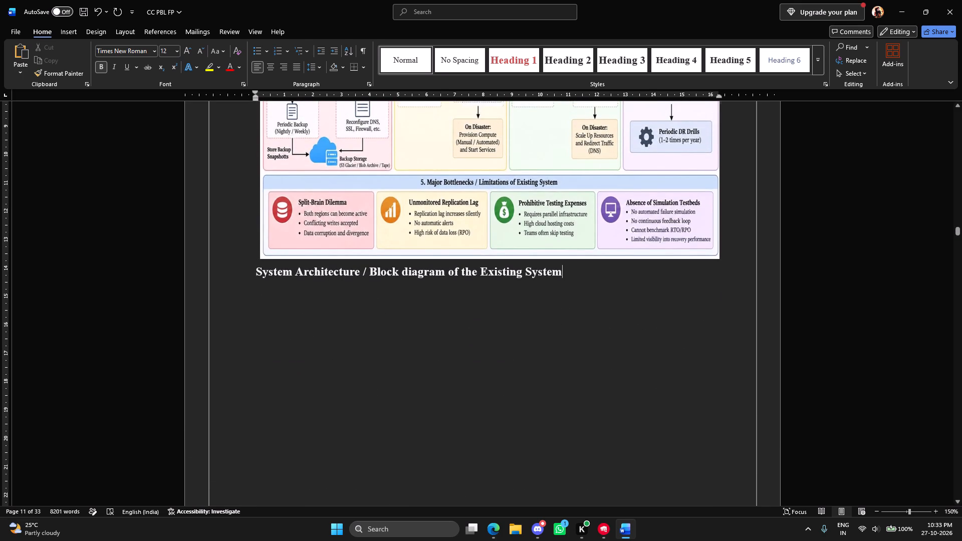
{"action": "left_click_drag", "start_coordinate": [579, 240], "coordinate": [469, 205]}
{"action": "scroll", "coordinate": [434, 100], "scroll_direction": "up", "scroll_amount": 7}
{"action": "scroll", "coordinate": [464, 200], "scroll_direction": "up", "scroll_amount": 11}
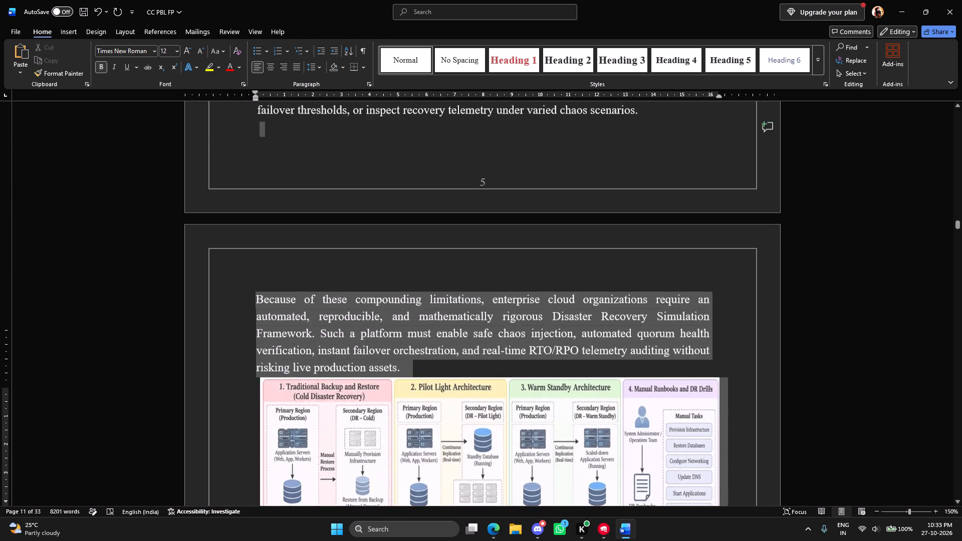
{"action": "scroll", "coordinate": [469, 205], "scroll_direction": "up", "scroll_amount": 5}
{"action": "left_click_drag", "start_coordinate": [469, 205], "coordinate": [475, 210]}
{"action": "scroll", "coordinate": [470, 210], "scroll_direction": "up", "scroll_amount": 15}
{"action": "scroll", "coordinate": [472, 210], "scroll_direction": "up", "scroll_amount": 9}
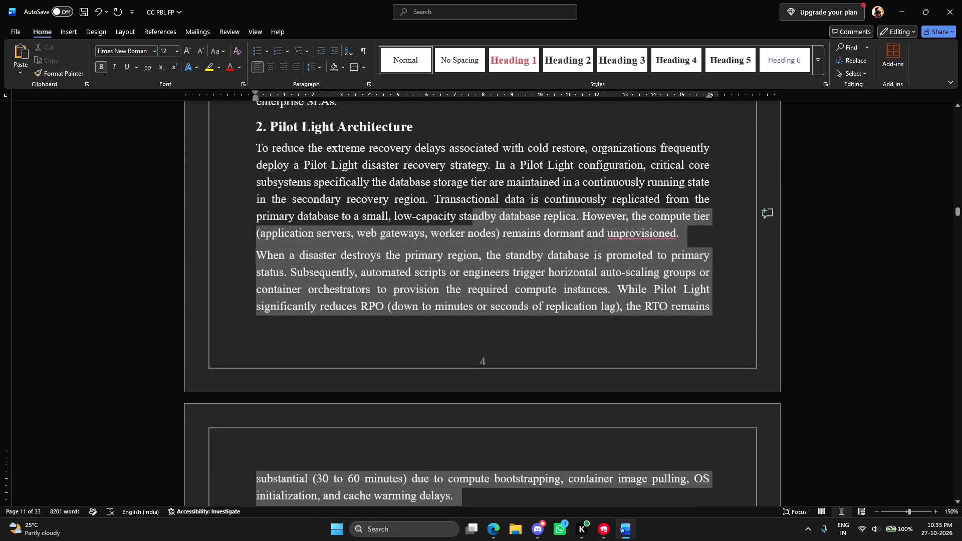
{"action": "scroll", "coordinate": [475, 210], "scroll_direction": "up", "scroll_amount": 4}
{"action": "left_click_drag", "start_coordinate": [475, 210], "coordinate": [486, 222]}
{"action": "scroll", "coordinate": [481, 214], "scroll_direction": "up", "scroll_amount": 15}
{"action": "scroll", "coordinate": [488, 219], "scroll_direction": "down", "scroll_amount": 5}
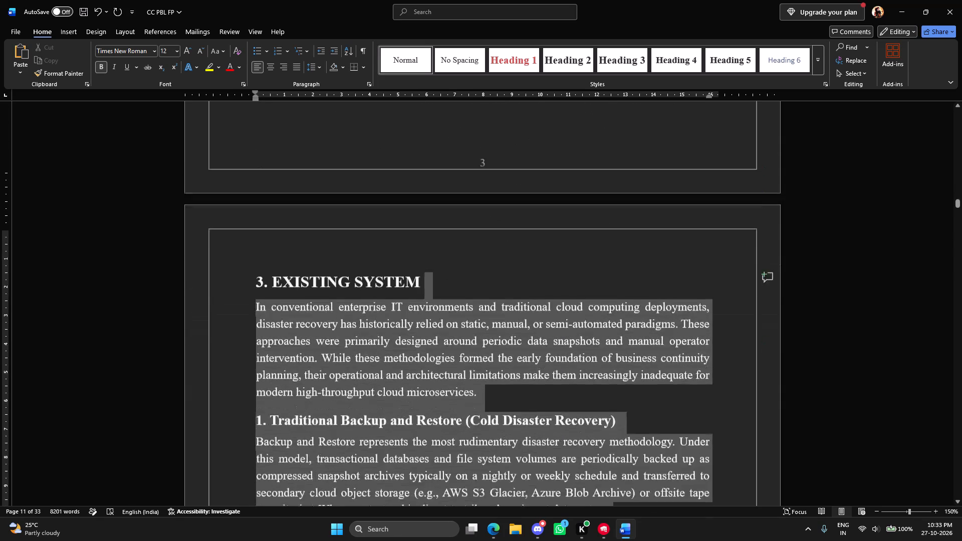
{"action": "left_click_drag", "start_coordinate": [486, 222], "coordinate": [256, 268]}
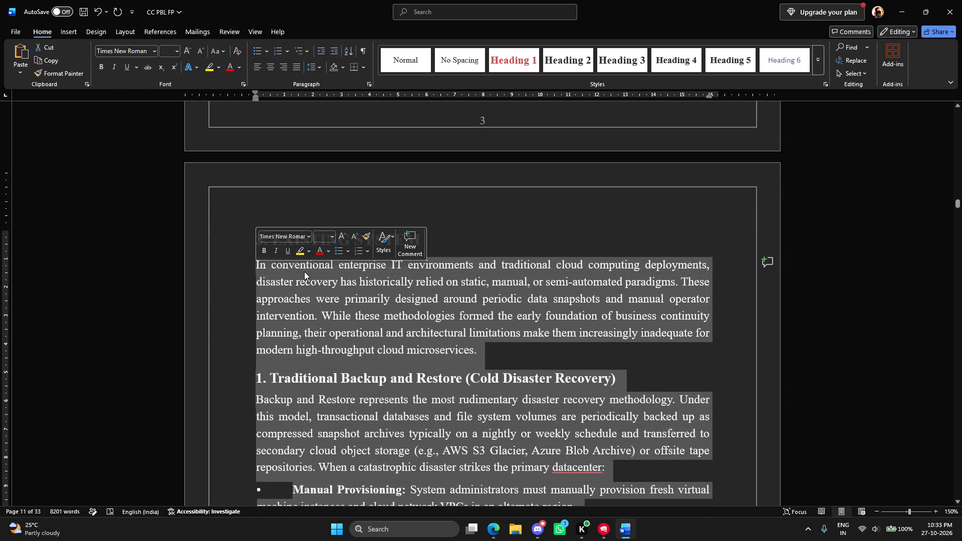
{"action": "right_click", "coordinate": [304, 272]}
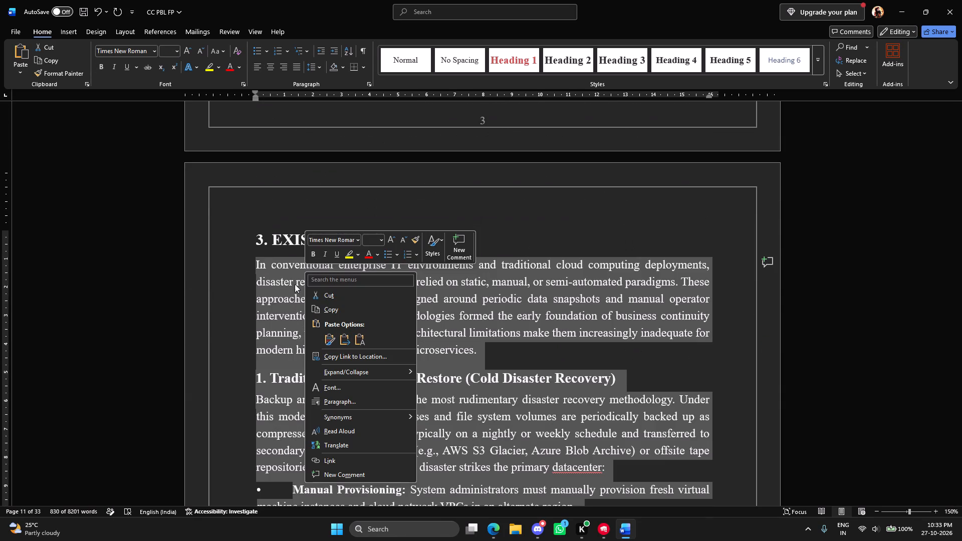
{"action": "key", "text": "ctrl+v"}
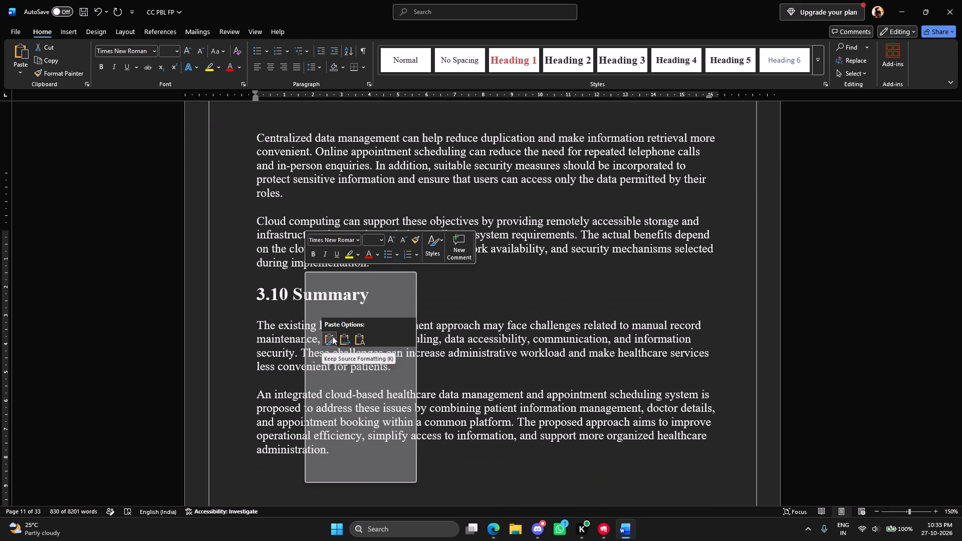
{"action": "left_click", "coordinate": [345, 336]}
Insert a blank line above the "3. EXISTING SYSTEM" heading so the section starts on a new page.
{"action": "scroll", "coordinate": [471, 268], "scroll_direction": "up", "scroll_amount": 10}
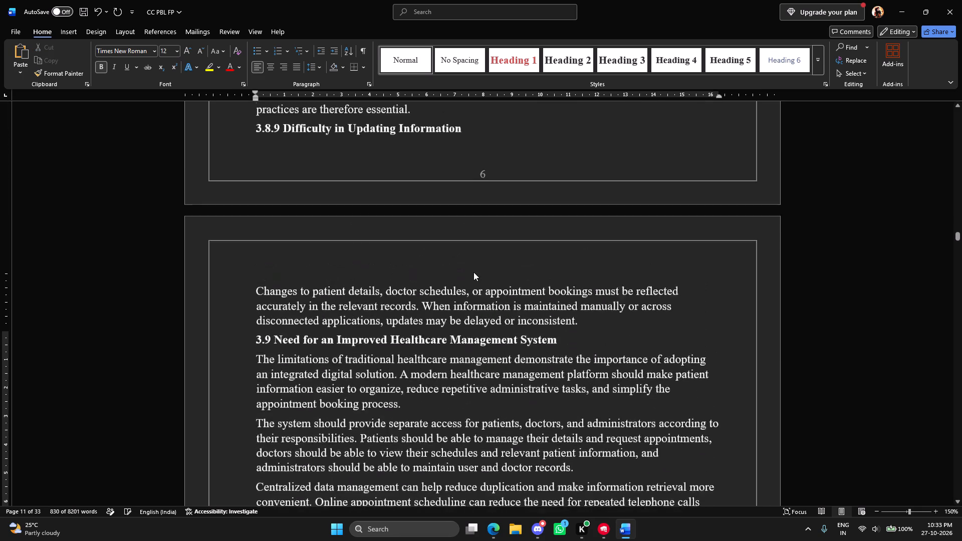
{"action": "scroll", "coordinate": [473, 272], "scroll_direction": "up", "scroll_amount": 16}
{"action": "scroll", "coordinate": [477, 276], "scroll_direction": "up", "scroll_amount": 9}
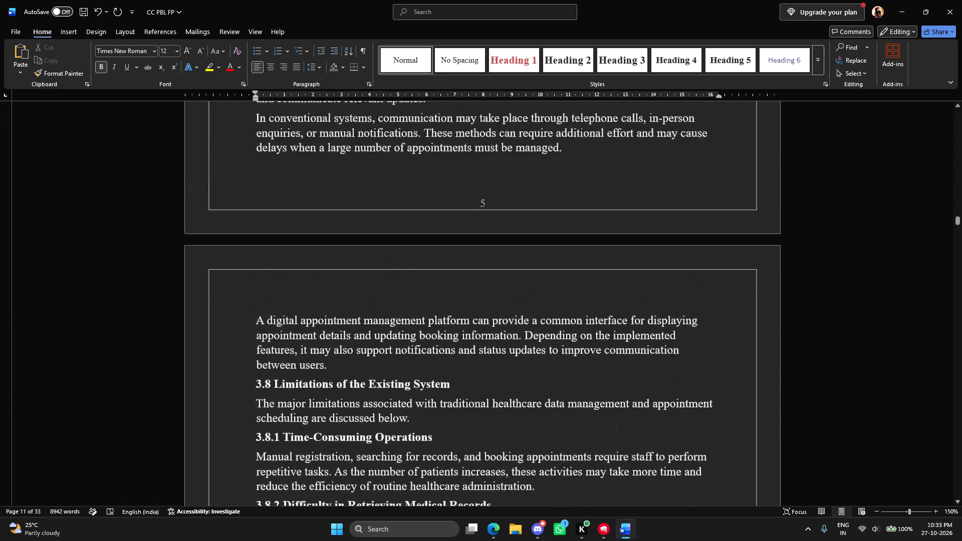
{"action": "scroll", "coordinate": [477, 276], "scroll_direction": "up", "scroll_amount": 20}
{"action": "scroll", "coordinate": [478, 276], "scroll_direction": "up", "scroll_amount": 6}
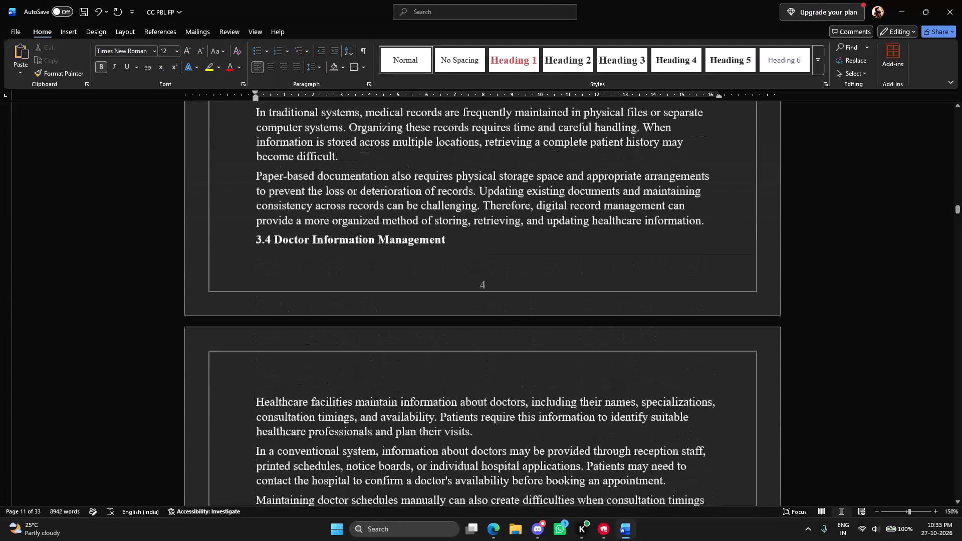
{"action": "scroll", "coordinate": [478, 276], "scroll_direction": "up", "scroll_amount": 11}
{"action": "scroll", "coordinate": [478, 276], "scroll_direction": "up", "scroll_amount": 11}
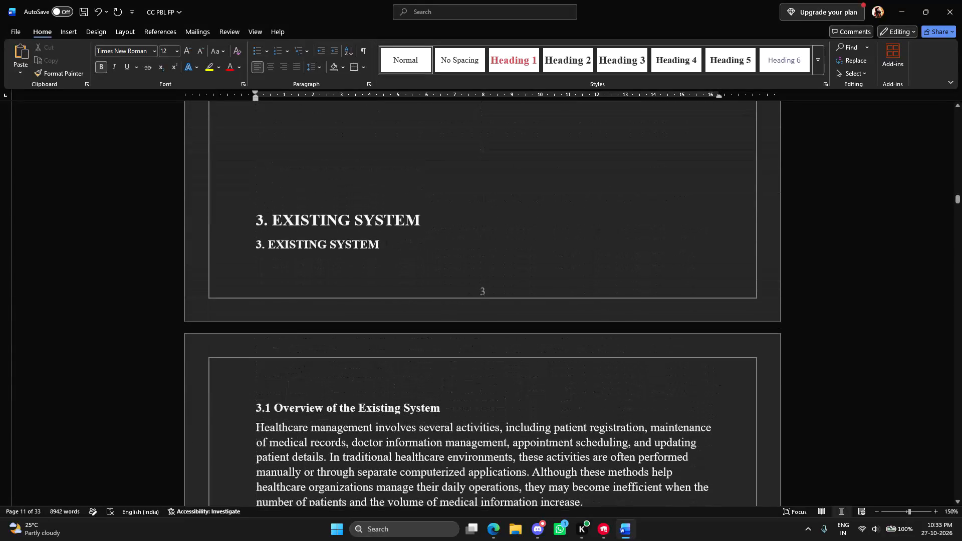
{"action": "left_click", "coordinate": [331, 189]}
{"action": "key", "text": "Return"}
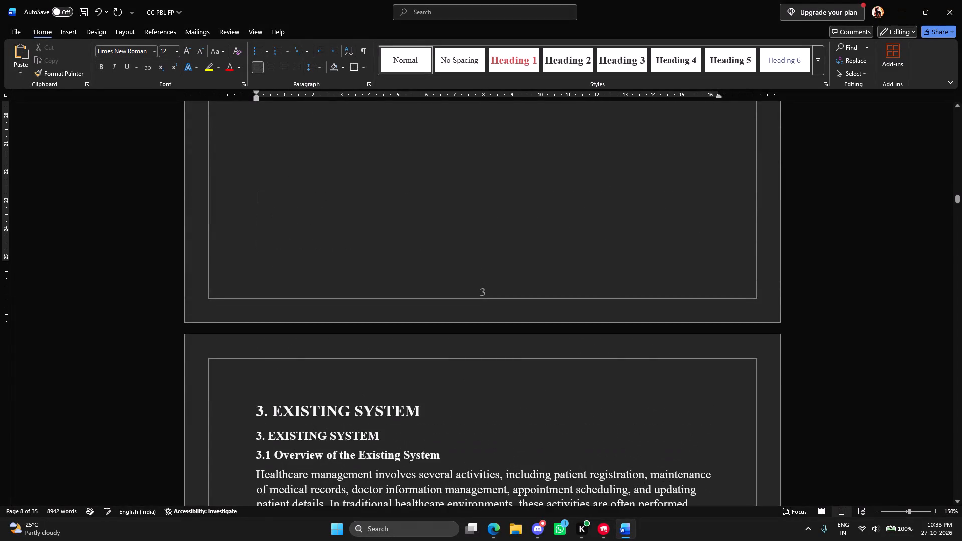
Delete the smaller duplicate "3. EXISTING SYSTEM" line directly below the section heading.
{"action": "scroll", "coordinate": [351, 220], "scroll_direction": "down", "scroll_amount": 3}
{"action": "left_click_drag", "start_coordinate": [391, 331], "coordinate": [256, 331]}
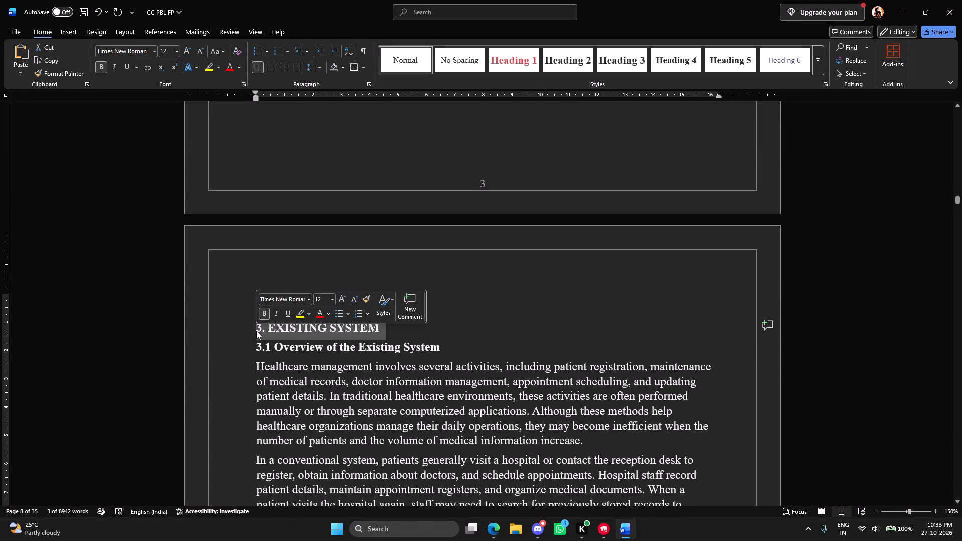
{"action": "key", "text": "BackSpace"}
Increase the line spacing of the pasted section, from 3.1 Overview through the end of 3.10 Summary, to match the Introduction, and check the pages.
{"action": "left_click_drag", "start_coordinate": [257, 322], "coordinate": [307, 383]}
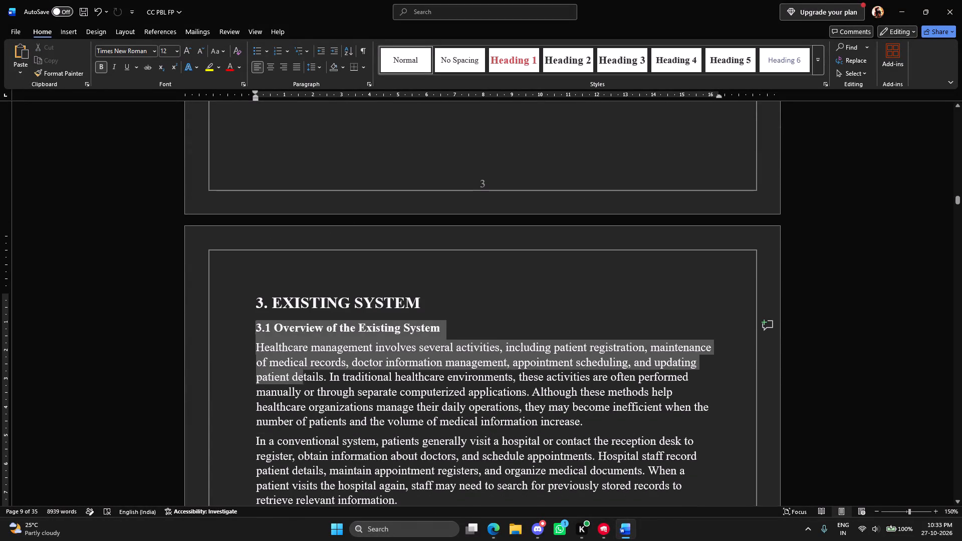
{"action": "left_click_drag", "start_coordinate": [307, 383], "coordinate": [478, 407]}
{"action": "scroll", "coordinate": [479, 406], "scroll_direction": "down", "scroll_amount": 3, "text": "ctrl"}
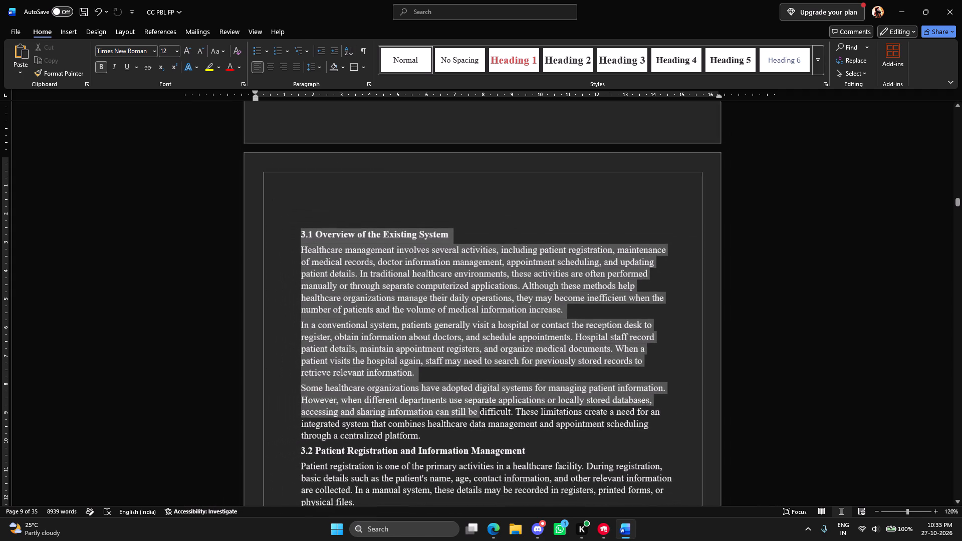
{"action": "left_click_drag", "start_coordinate": [478, 407], "coordinate": [477, 407]}
{"action": "scroll", "coordinate": [478, 407], "scroll_direction": "down", "scroll_amount": 5, "text": "ctrl"}
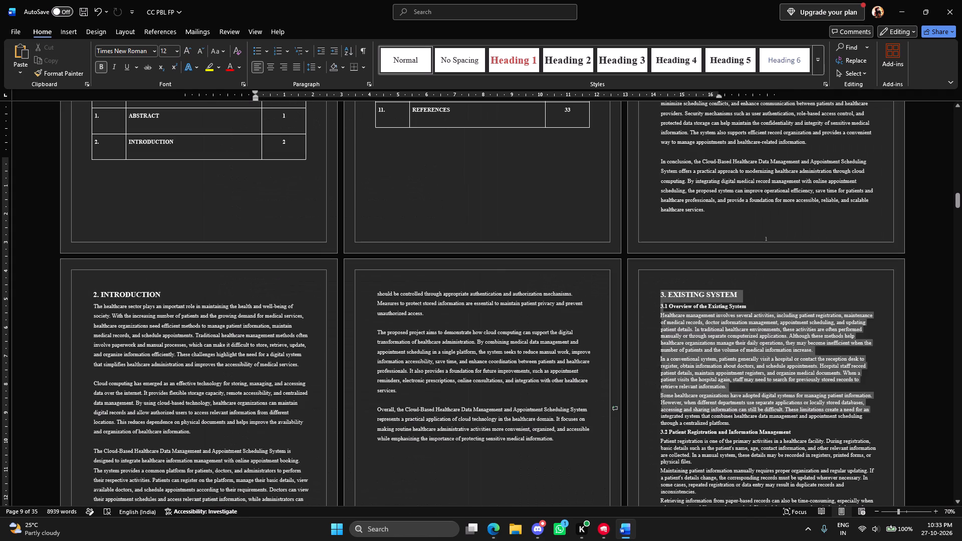
{"action": "left_click_drag", "start_coordinate": [477, 407], "coordinate": [621, 430]}
{"action": "scroll", "coordinate": [624, 439], "scroll_direction": "down", "scroll_amount": 13}
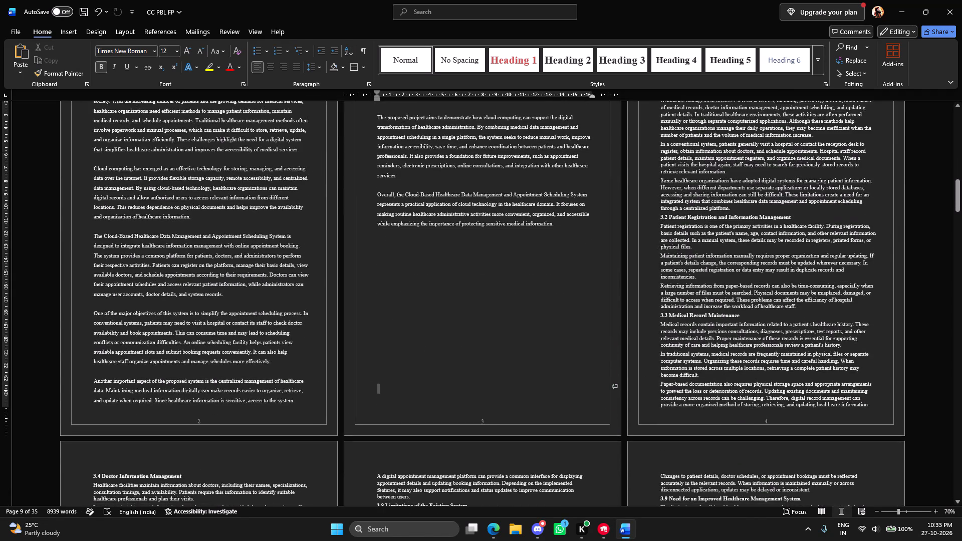
{"action": "left_click_drag", "start_coordinate": [621, 430], "coordinate": [751, 401]}
{"action": "scroll", "coordinate": [621, 430], "scroll_direction": "down", "scroll_amount": 19}
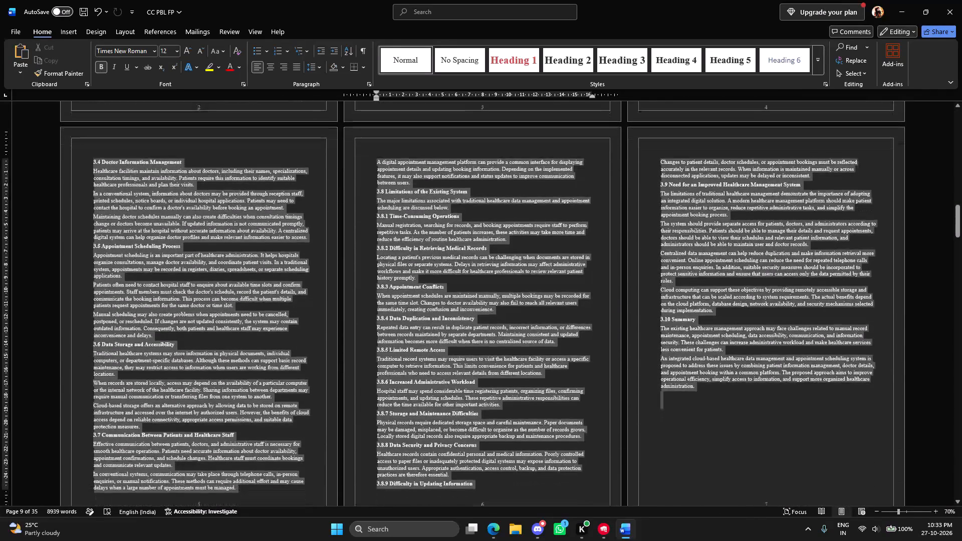
{"action": "left_click_drag", "start_coordinate": [751, 401], "coordinate": [737, 389]}
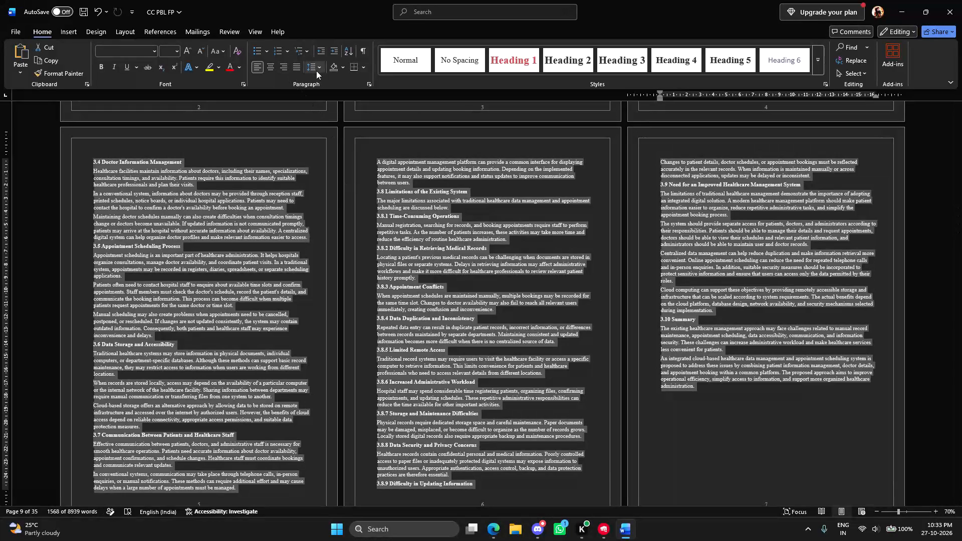
{"action": "left_click", "coordinate": [316, 71]}
{"action": "left_click", "coordinate": [336, 107]}
{"action": "scroll", "coordinate": [495, 213], "scroll_direction": "up", "scroll_amount": 8}
{"action": "scroll", "coordinate": [533, 236], "scroll_direction": "down", "scroll_amount": 16}
{"action": "scroll", "coordinate": [513, 224], "scroll_direction": "down", "scroll_amount": 6}
{"action": "scroll", "coordinate": [513, 224], "scroll_direction": "up", "scroll_amount": 4}
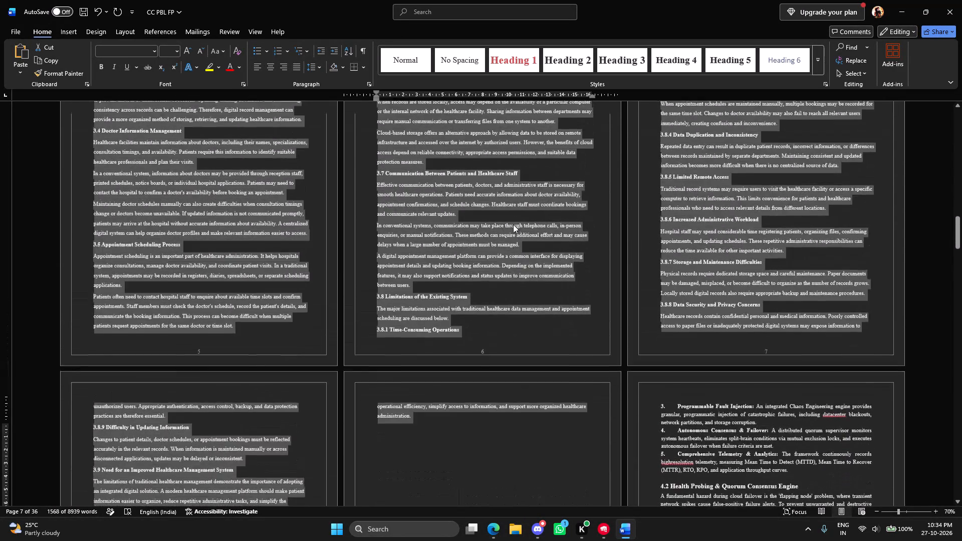
Justify the text from the first Abstract paragraph through the minimum hardware requirements in section 5, and check the pages.
{"action": "scroll", "coordinate": [513, 224], "scroll_direction": "up", "scroll_amount": 20}
{"action": "scroll", "coordinate": [513, 224], "scroll_direction": "up", "scroll_amount": 8}
{"action": "scroll", "coordinate": [685, 255], "scroll_direction": "up", "scroll_amount": 4}
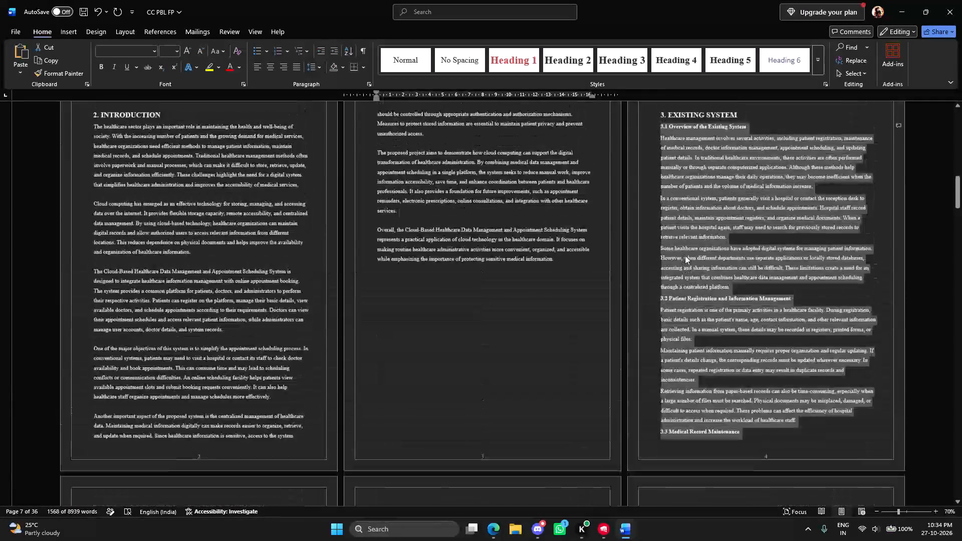
{"action": "scroll", "coordinate": [685, 255], "scroll_direction": "up", "scroll_amount": 1}
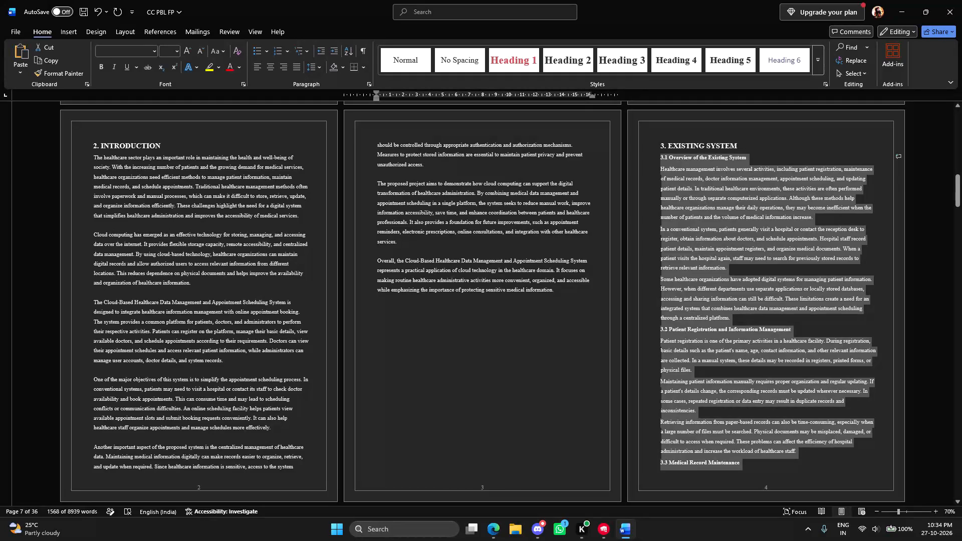
{"action": "scroll", "coordinate": [389, 196], "scroll_direction": "up", "scroll_amount": 19}
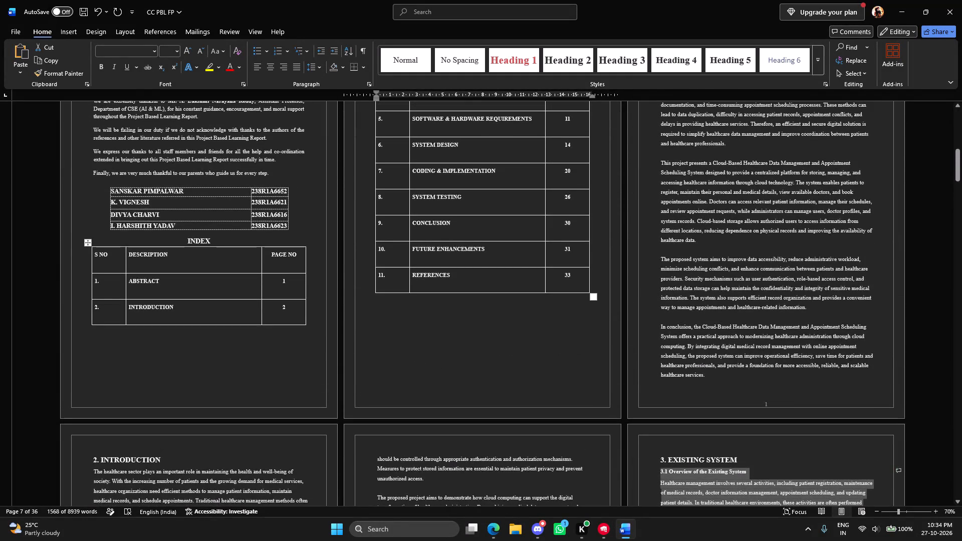
{"action": "scroll", "coordinate": [389, 200], "scroll_direction": "up", "scroll_amount": 3}
{"action": "left_click", "coordinate": [666, 121]}
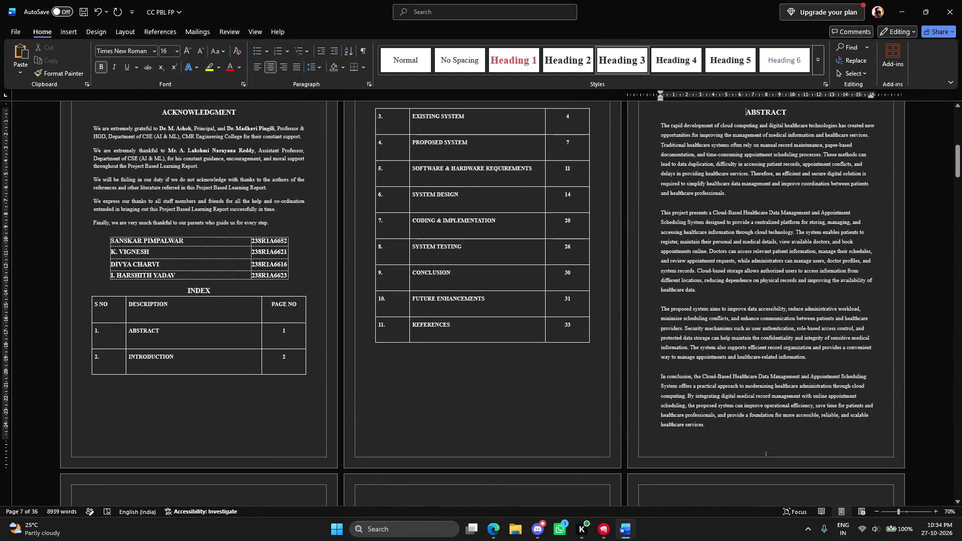
{"action": "left_click_drag", "start_coordinate": [661, 125], "coordinate": [844, 540]}
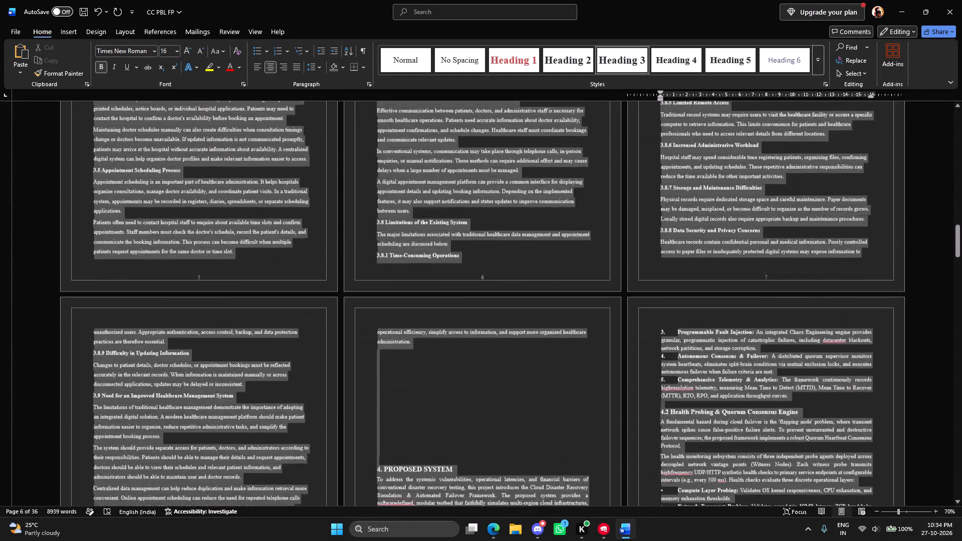
{"action": "left_click_drag", "start_coordinate": [844, 540], "coordinate": [837, 477]}
{"action": "scroll", "coordinate": [837, 477], "scroll_direction": "down", "scroll_amount": 2}
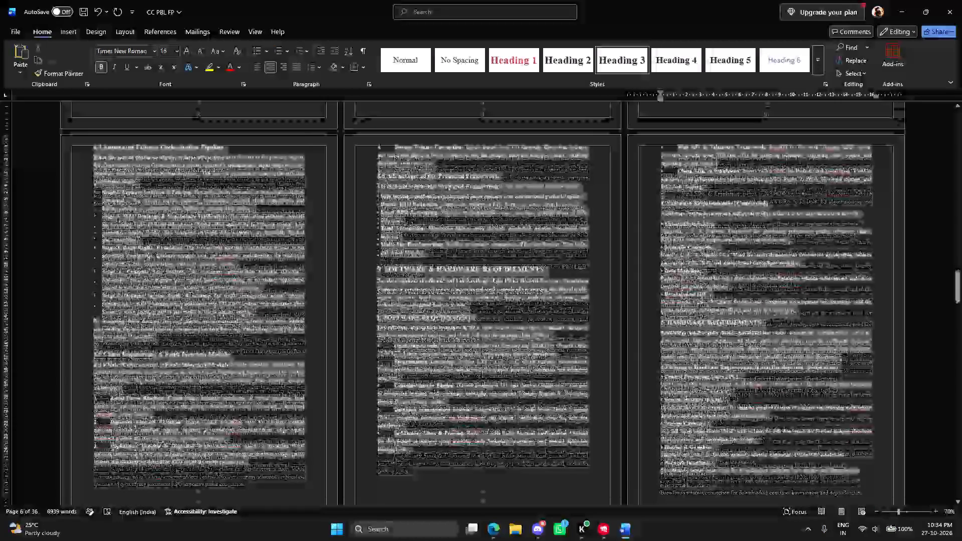
{"action": "scroll", "coordinate": [837, 477], "scroll_direction": "down", "scroll_amount": 1}
{"action": "left_click_drag", "start_coordinate": [837, 477], "coordinate": [860, 455]}
{"action": "left_click", "coordinate": [296, 70]}
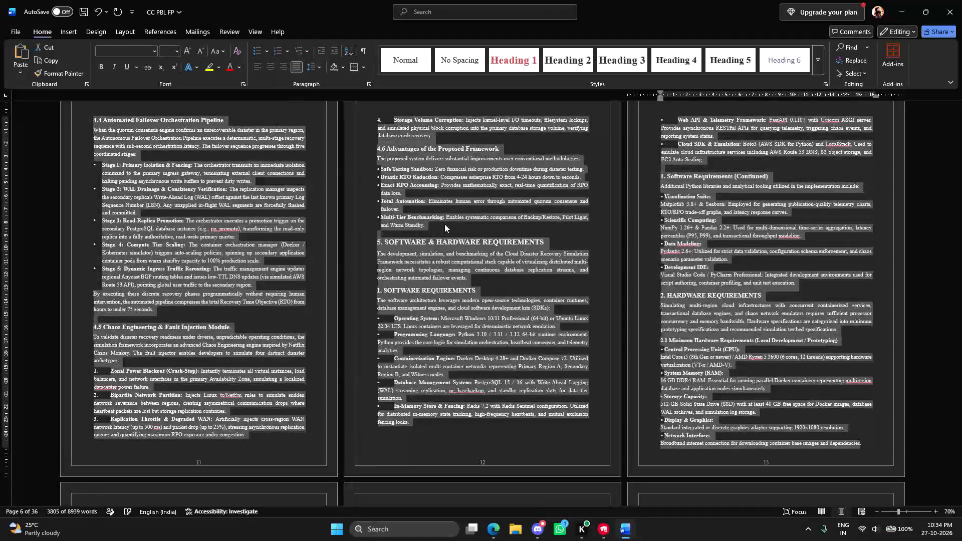
{"action": "scroll", "coordinate": [502, 280], "scroll_direction": "up", "scroll_amount": 20}
{"action": "scroll", "coordinate": [502, 280], "scroll_direction": "up", "scroll_amount": 16}
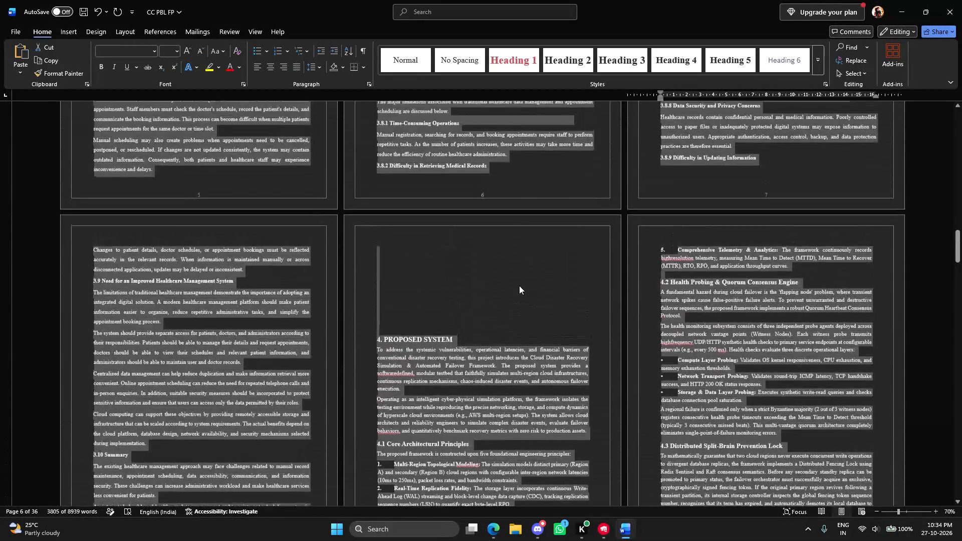
{"action": "scroll", "coordinate": [519, 286], "scroll_direction": "up", "scroll_amount": 2}
{"action": "scroll", "coordinate": [519, 284], "scroll_direction": "up", "scroll_amount": 20}
{"action": "scroll", "coordinate": [519, 284], "scroll_direction": "up", "scroll_amount": 13}
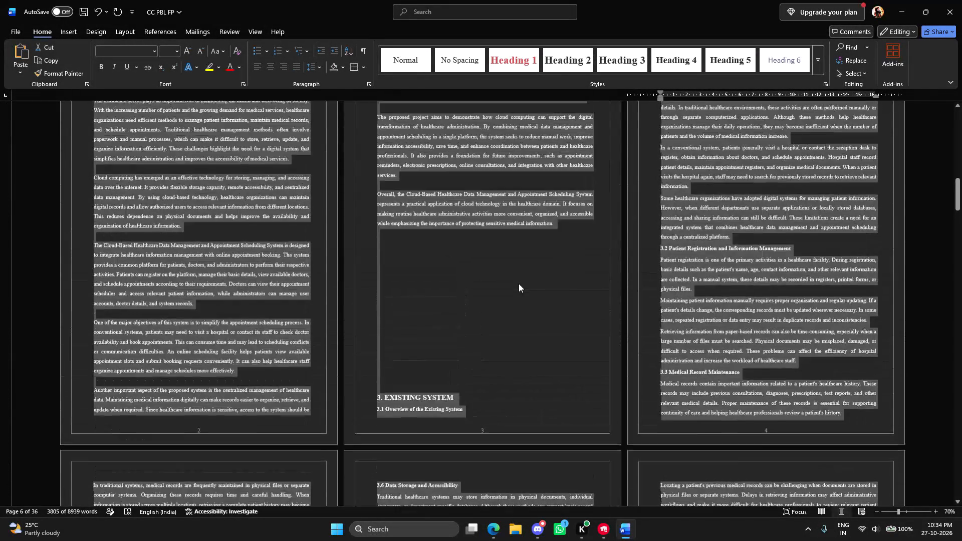
{"action": "scroll", "coordinate": [519, 284], "scroll_direction": "up", "scroll_amount": 18}
{"action": "left_click", "coordinate": [727, 232]}
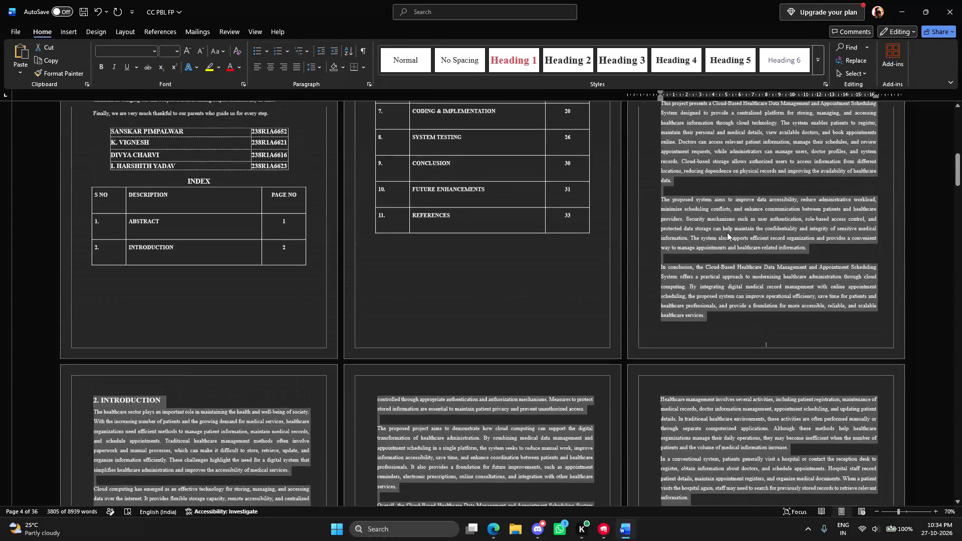
Insert a blank line in the empty space above "3. EXISTING SYSTEM" so the heading starts on a new page with its text.
{"action": "scroll", "coordinate": [727, 236], "scroll_direction": "up", "scroll_amount": 6}
{"action": "scroll", "coordinate": [727, 239], "scroll_direction": "down", "scroll_amount": 16}
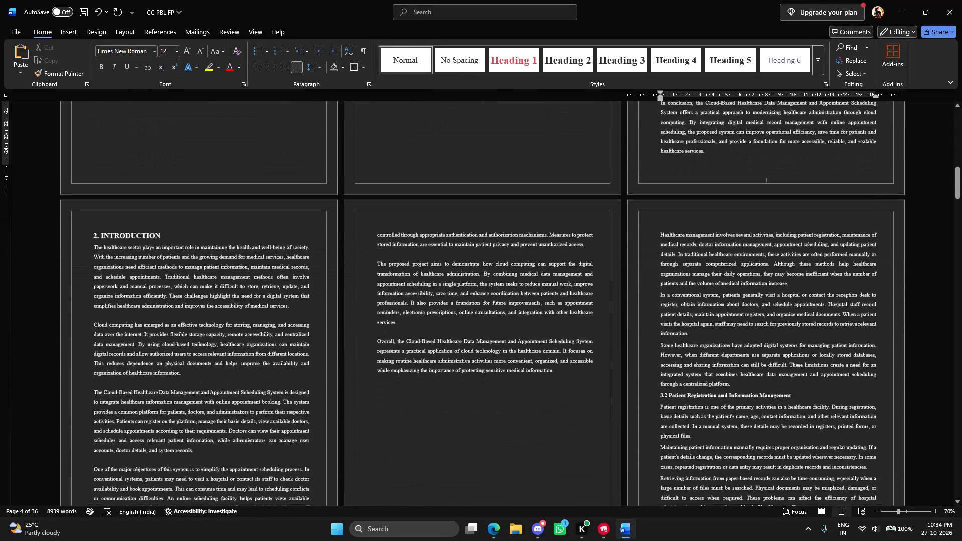
{"action": "scroll", "coordinate": [719, 246], "scroll_direction": "down", "scroll_amount": 12}
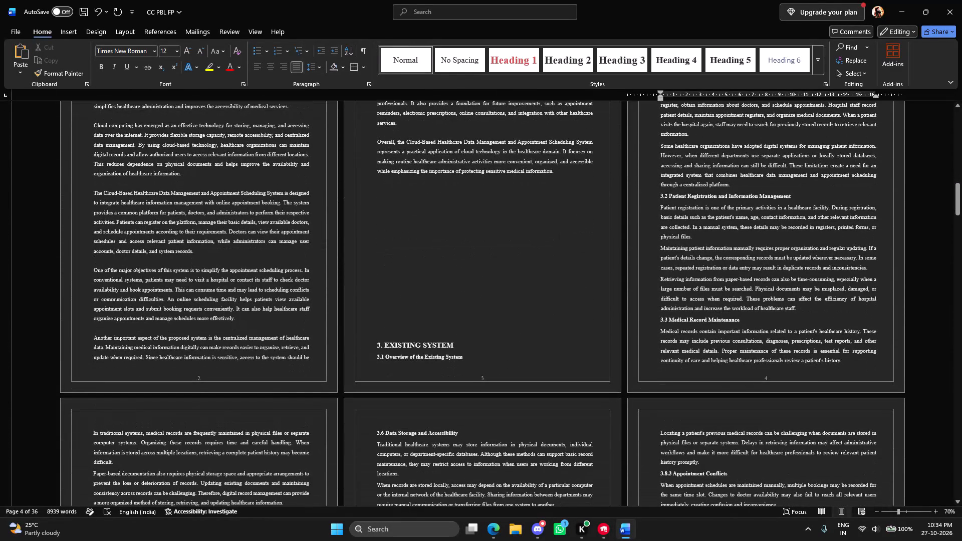
{"action": "left_click", "coordinate": [474, 272]}
{"action": "key", "text": "Return"}
{"action": "key", "text": "Return"}
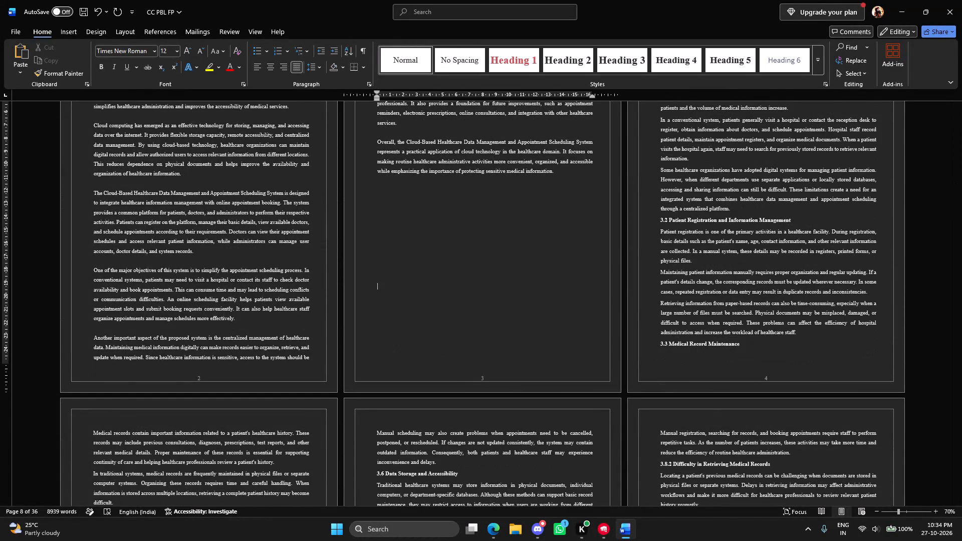
{"action": "scroll", "coordinate": [474, 272], "scroll_direction": "up", "scroll_amount": 7, "text": "ctrl"}
{"action": "scroll", "coordinate": [474, 272], "scroll_direction": "down", "scroll_amount": 9}
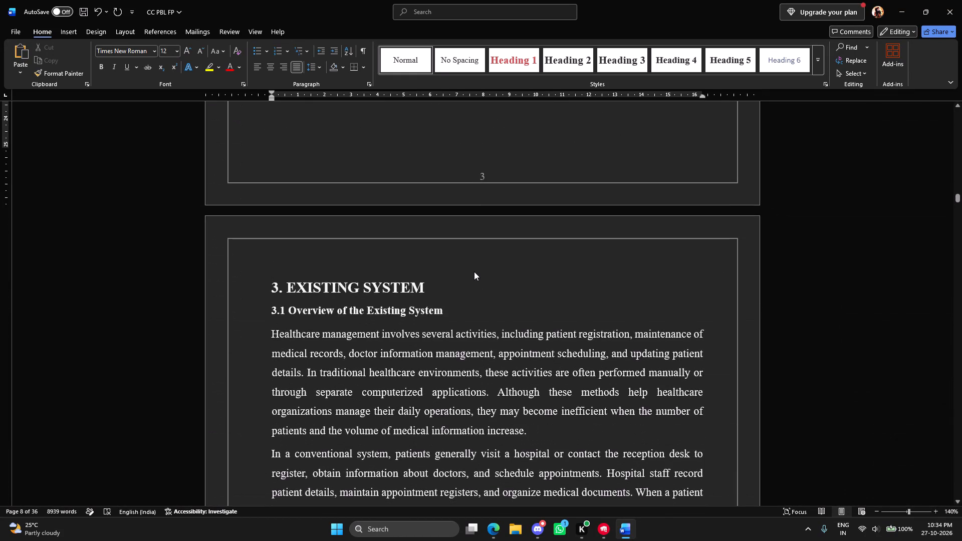
{"action": "scroll", "coordinate": [474, 272], "scroll_direction": "down", "scroll_amount": 5}
{"action": "scroll", "coordinate": [474, 272], "scroll_direction": "up", "scroll_amount": 5}
{"action": "key", "text": "BackSpace"}
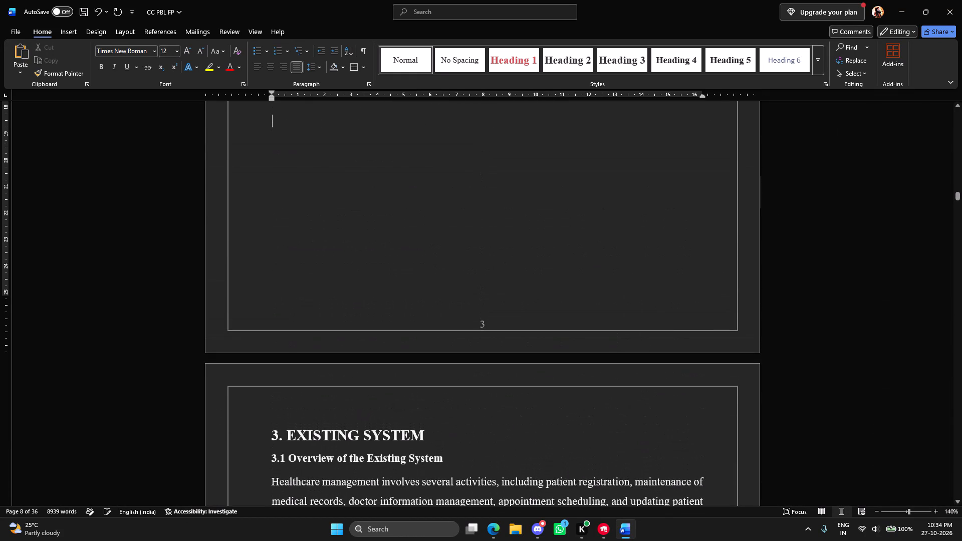
{"action": "key", "text": "BackSpace"}
{"action": "key", "text": "Return"}
{"action": "scroll", "coordinate": [474, 270], "scroll_direction": "down", "scroll_amount": 7}
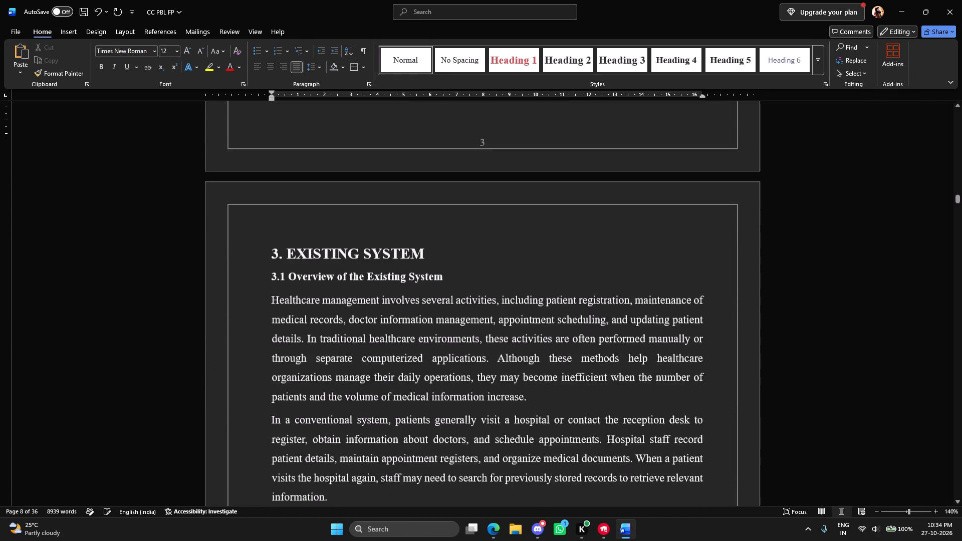
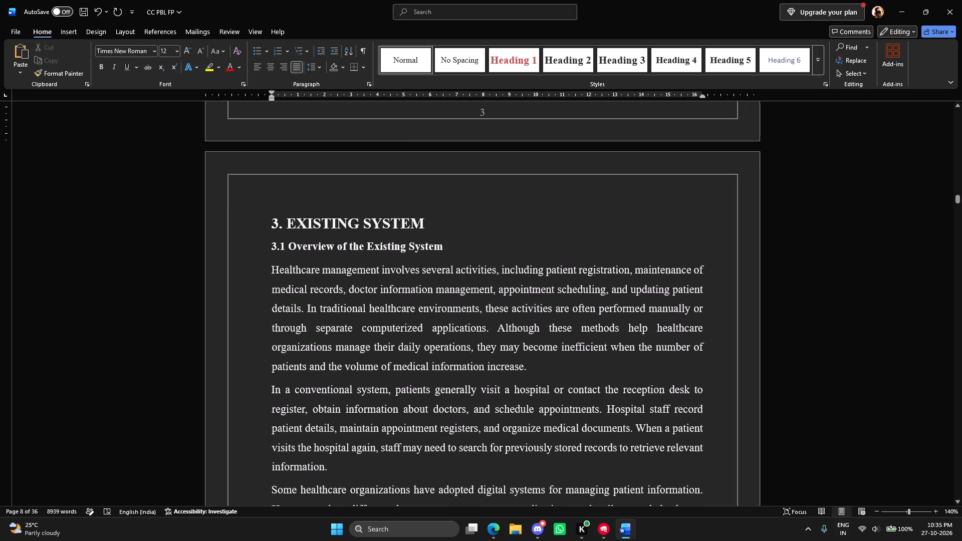
{"action": "left_click", "coordinate": [395, 242]}
{"action": "left_click", "coordinate": [374, 221]}
{"action": "triple_click", "coordinate": [374, 243]}
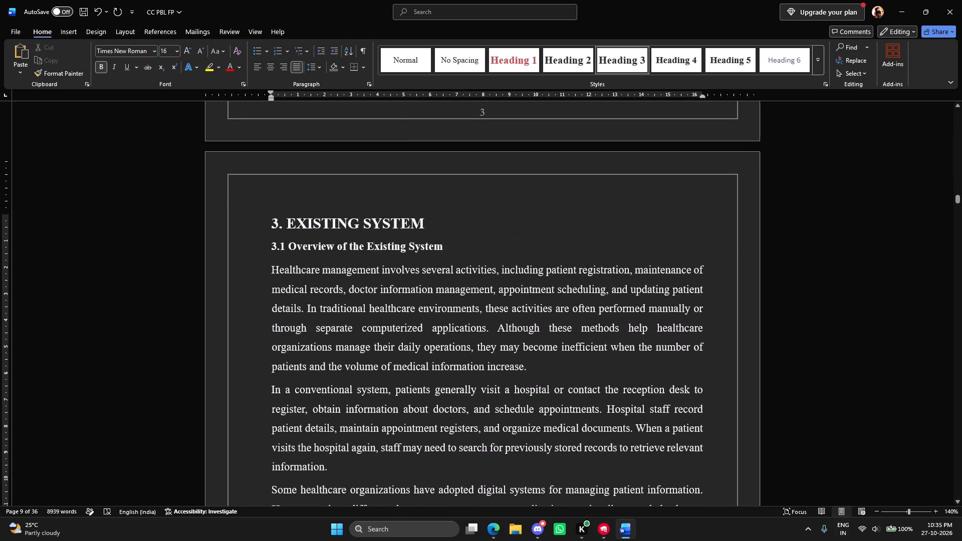
{"action": "left_click", "coordinate": [190, 55]}
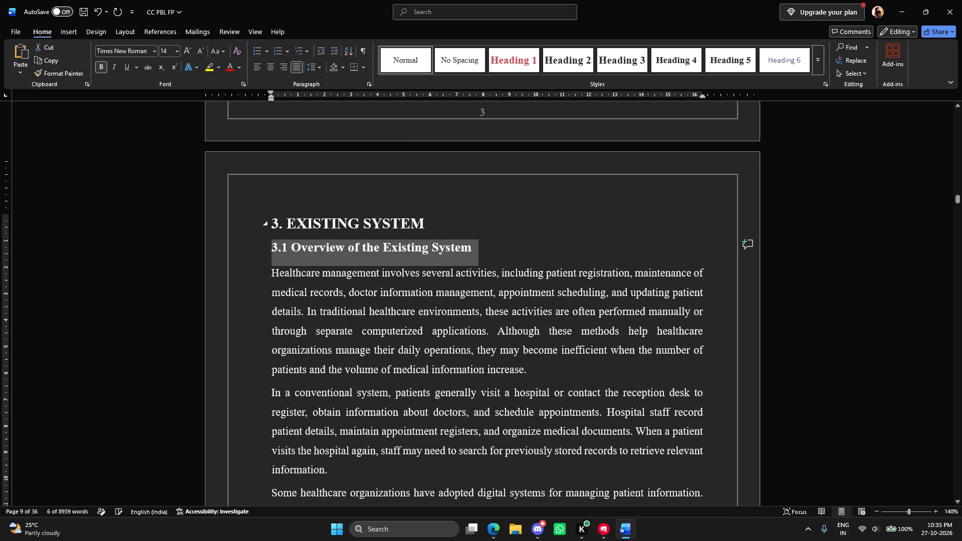
{"action": "left_click", "coordinate": [373, 236]}
Increase the "3.2 Patient Registration and Information Management" and "3.3 Medical Record Maintenance" headings to 14 pt.
{"action": "scroll", "coordinate": [407, 224], "scroll_direction": "down", "scroll_amount": 6}
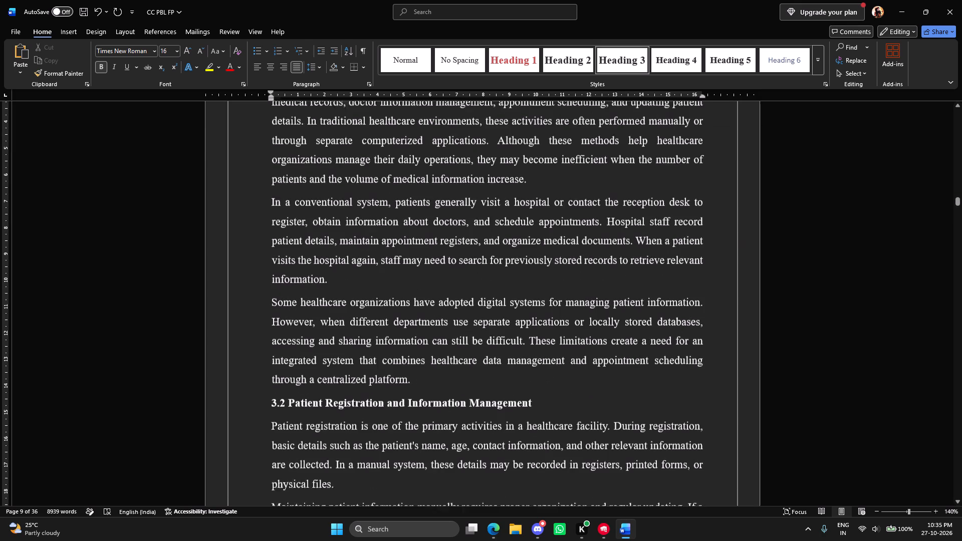
{"action": "triple_click", "coordinate": [384, 398]}
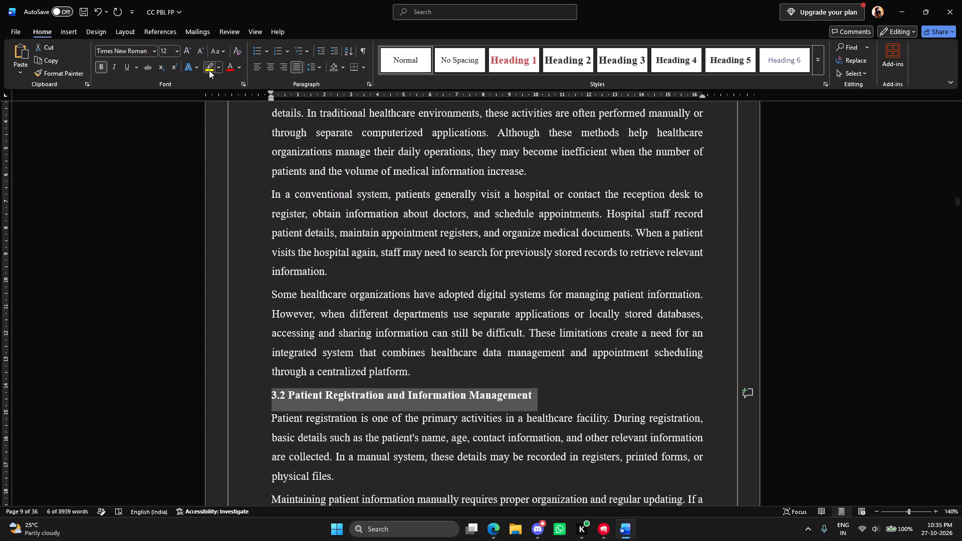
{"action": "left_click", "coordinate": [192, 52]}
{"action": "scroll", "coordinate": [298, 215], "scroll_direction": "down", "scroll_amount": 12}
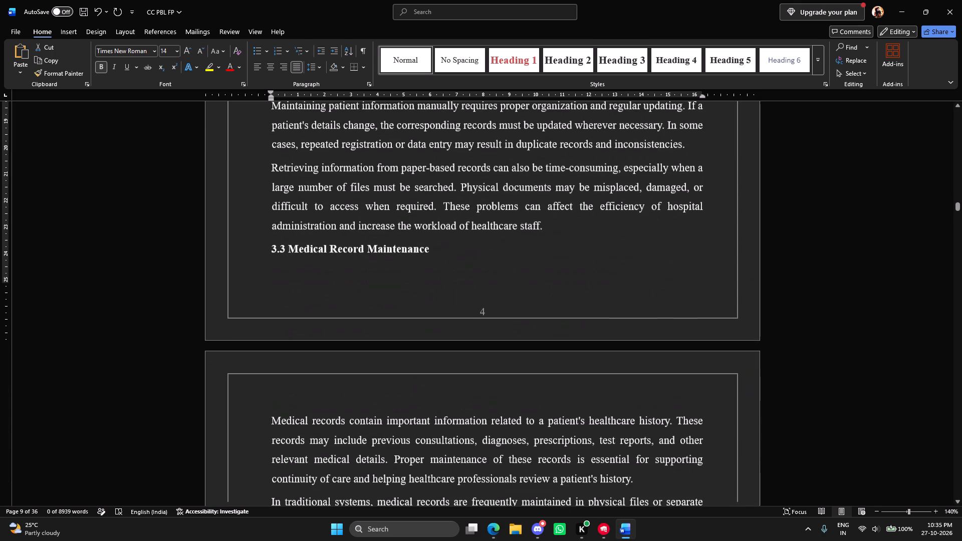
{"action": "triple_click", "coordinate": [311, 248]}
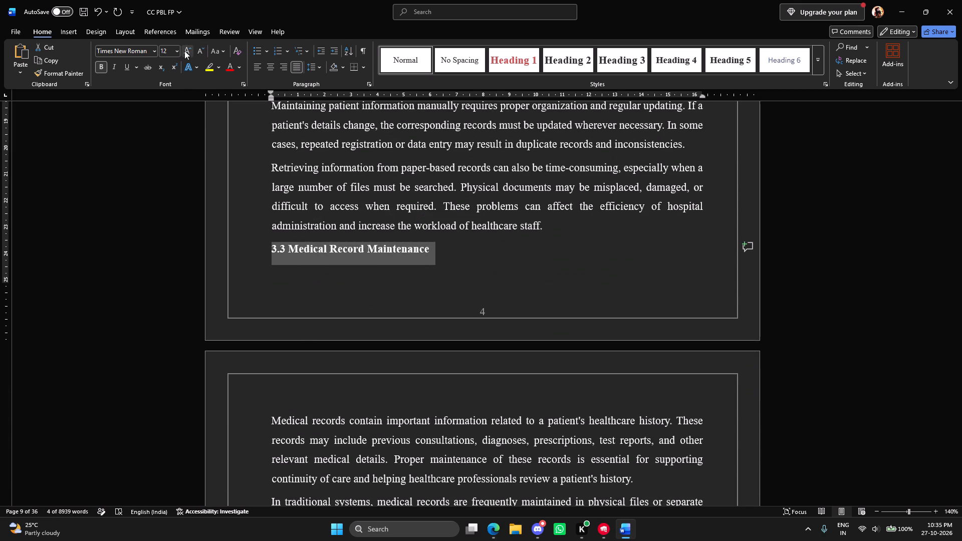
{"action": "left_click", "coordinate": [184, 51]}
Insert two blank lines before "3.3 Medical Record Maintenance" so the heading starts on the following page with its text.
{"action": "left_click", "coordinate": [564, 224]}
{"action": "key", "text": "Return"}
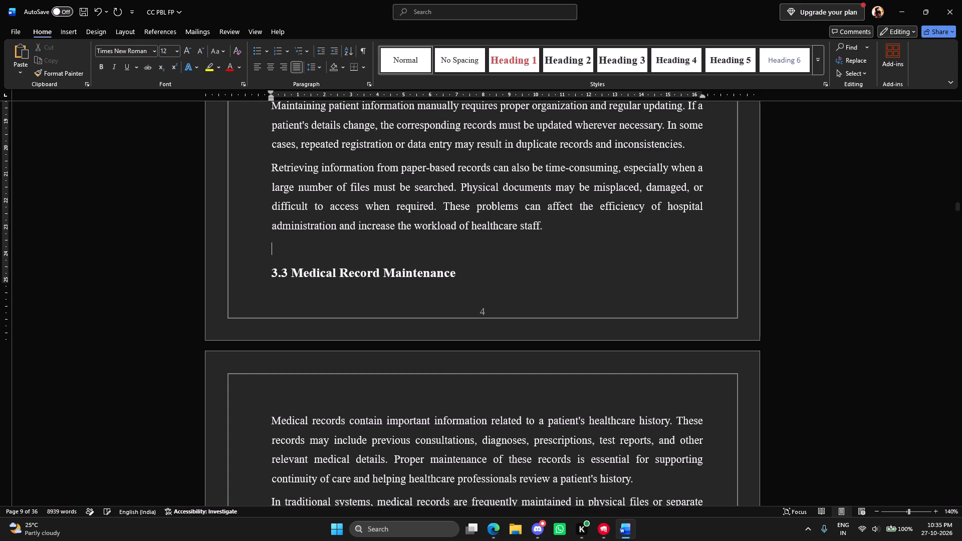
{"action": "scroll", "coordinate": [548, 234], "scroll_direction": "down", "scroll_amount": 2}
{"action": "key", "text": "Return"}
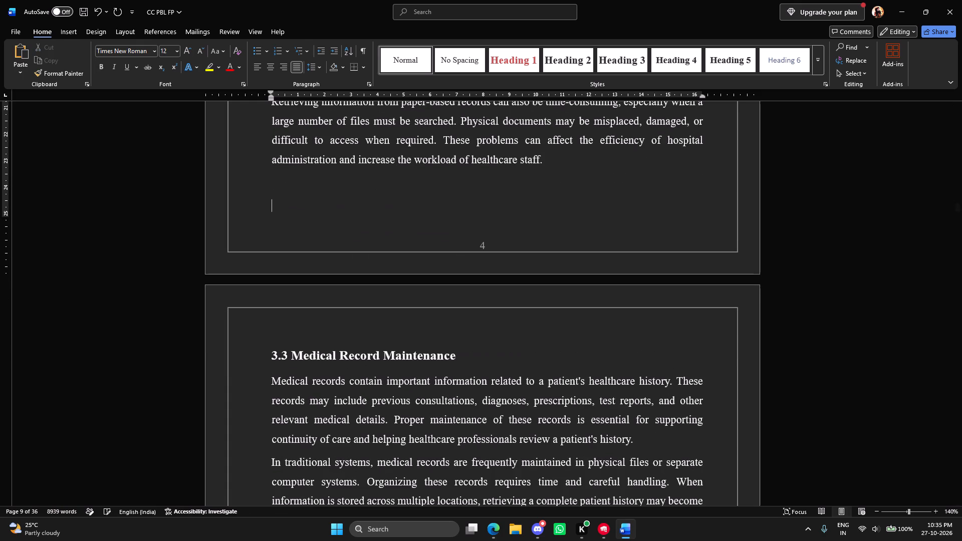
Increase the headings 3.4 Doctor Information Management, 3.5 Appointment Scheduling Process and 3.6 Data Storage and Accessibility to 14 pt.
{"action": "scroll", "coordinate": [557, 237], "scroll_direction": "down", "scroll_amount": 7}
{"action": "triple_click", "coordinate": [363, 394]}
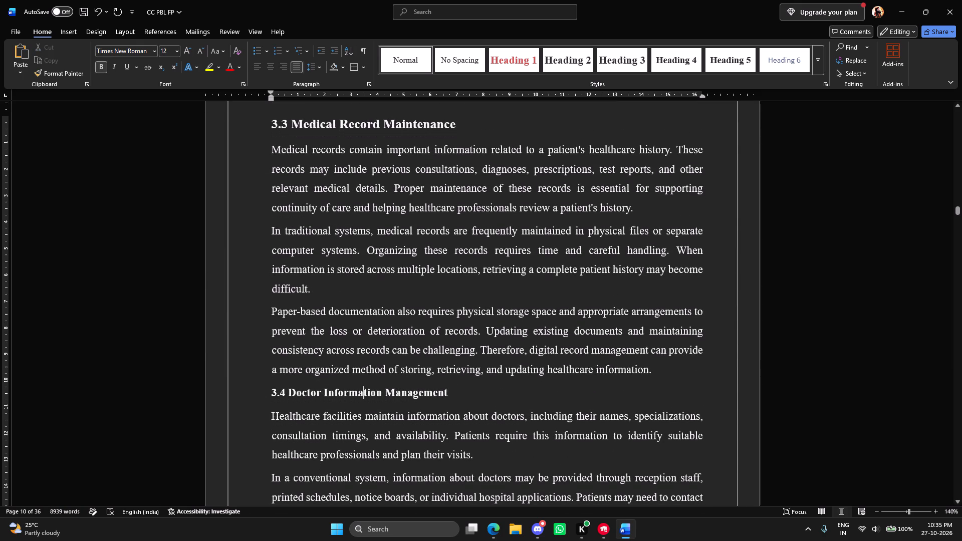
{"action": "left_click", "coordinate": [192, 50]}
{"action": "scroll", "coordinate": [256, 156], "scroll_direction": "down", "scroll_amount": 11}
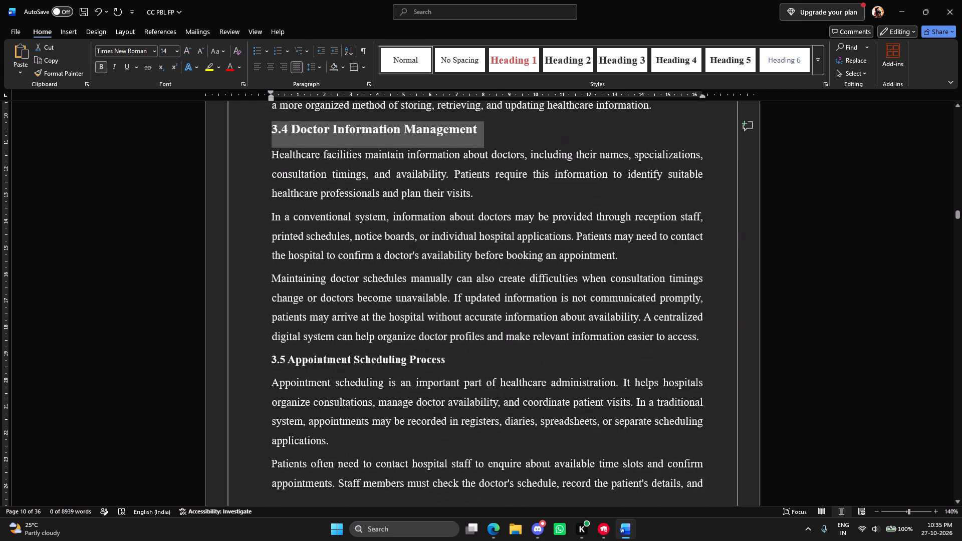
{"action": "scroll", "coordinate": [278, 170], "scroll_direction": "down", "scroll_amount": 4}
{"action": "triple_click", "coordinate": [304, 131]}
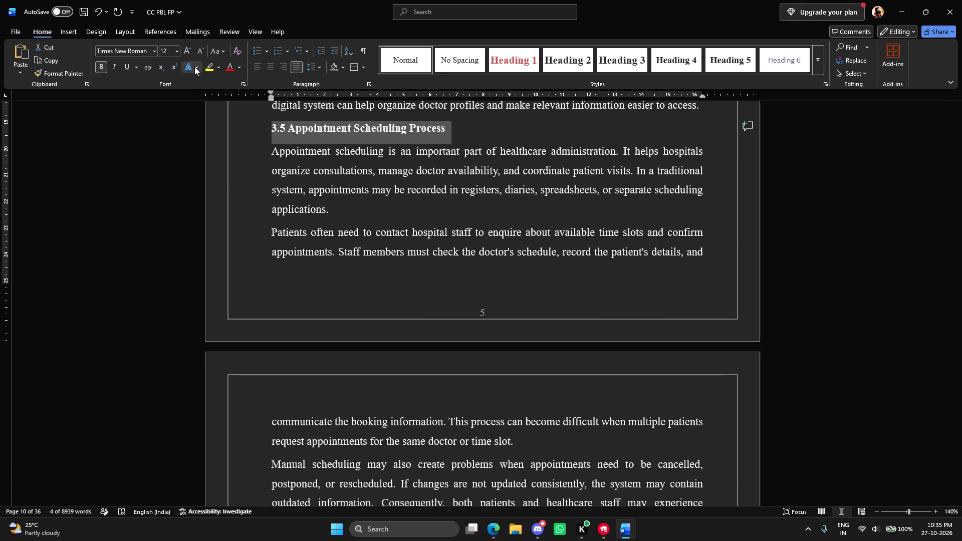
{"action": "left_click", "coordinate": [187, 49]}
{"action": "scroll", "coordinate": [315, 217], "scroll_direction": "down", "scroll_amount": 7}
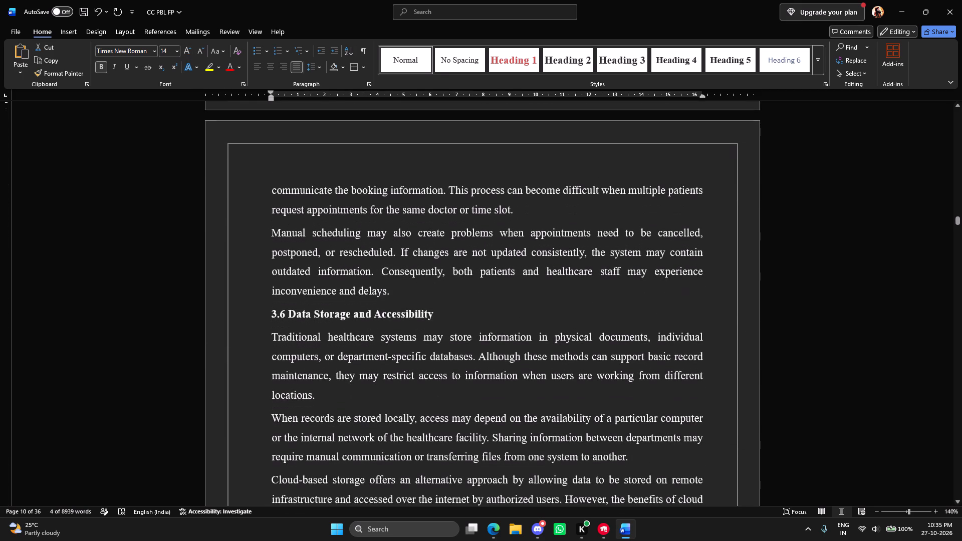
{"action": "triple_click", "coordinate": [339, 313]}
{"action": "left_click", "coordinate": [191, 50]}
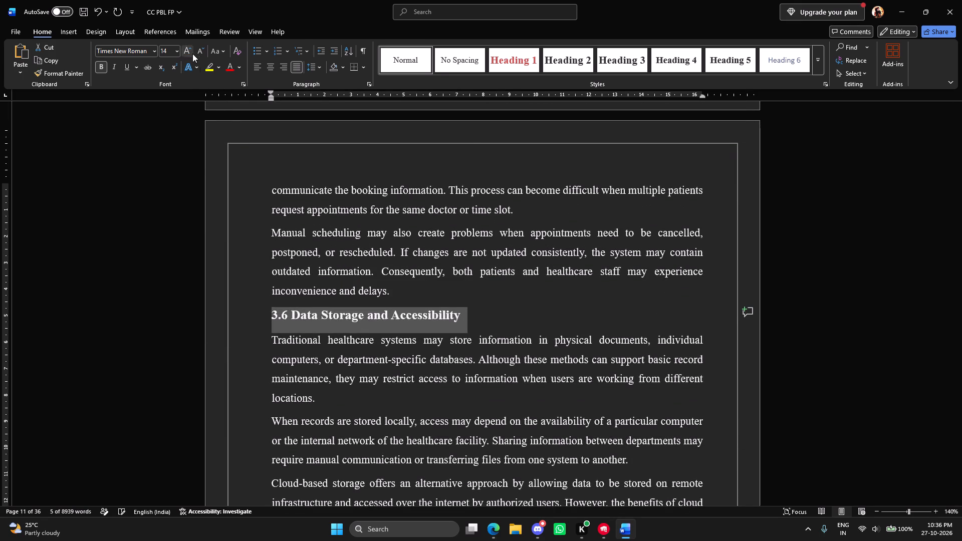
Increase the "3.7 Communication Between Patients and Healthcare Staff" and "3.8 Limitations of the Existing System" headings to 14 pt.
{"action": "scroll", "coordinate": [287, 184], "scroll_direction": "down", "scroll_amount": 6}
{"action": "scroll", "coordinate": [319, 209], "scroll_direction": "down", "scroll_amount": 1}
{"action": "triple_click", "coordinate": [327, 327]}
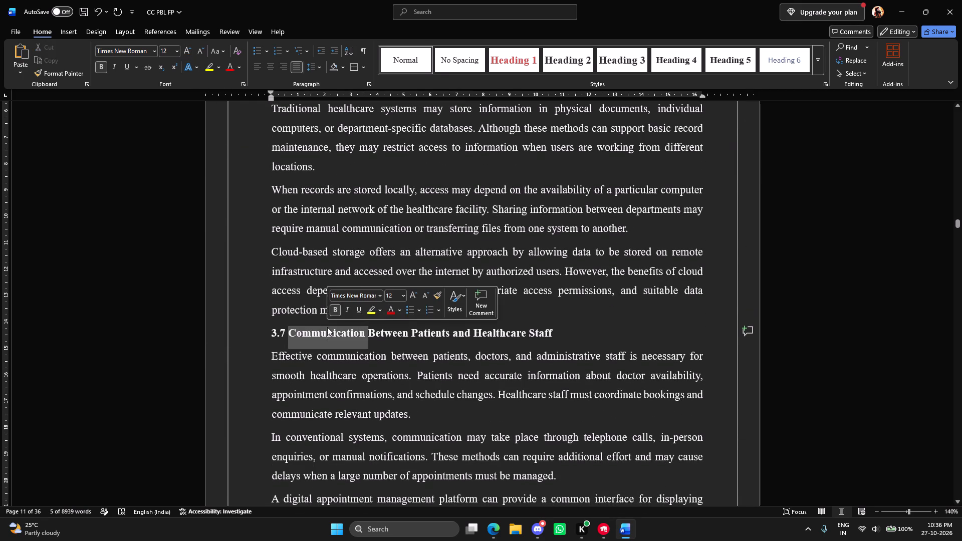
{"action": "left_click", "coordinate": [192, 52]}
{"action": "scroll", "coordinate": [355, 224], "scroll_direction": "up", "scroll_amount": 5}
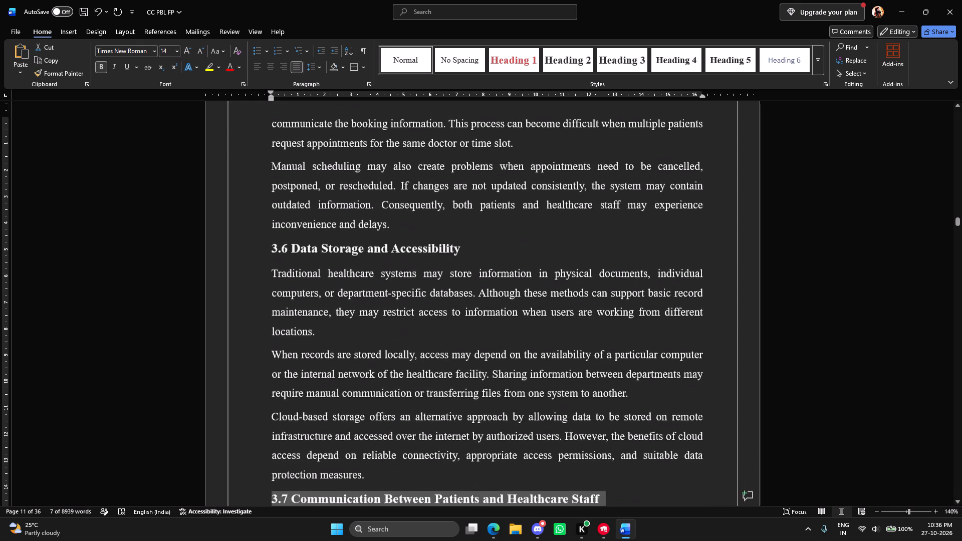
{"action": "scroll", "coordinate": [355, 226], "scroll_direction": "down", "scroll_amount": 12}
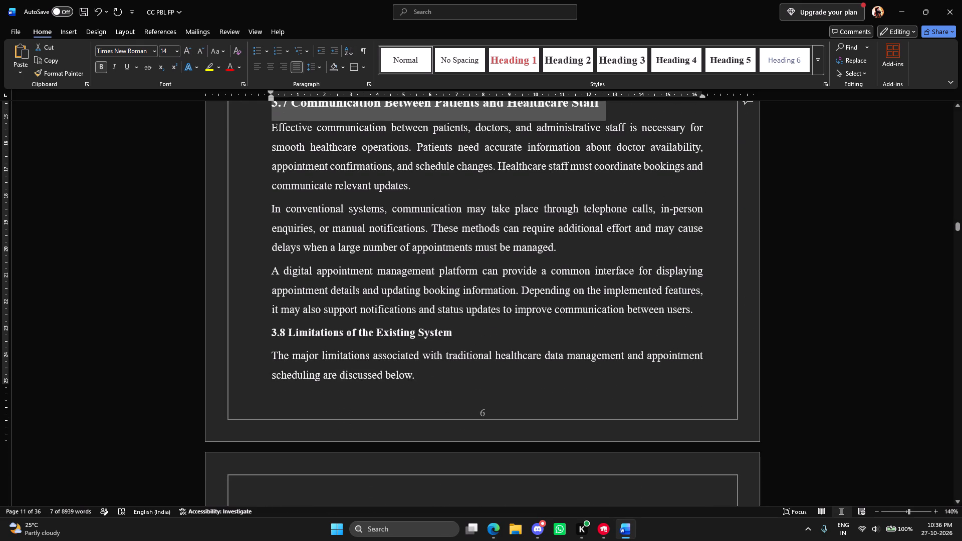
{"action": "triple_click", "coordinate": [360, 336]}
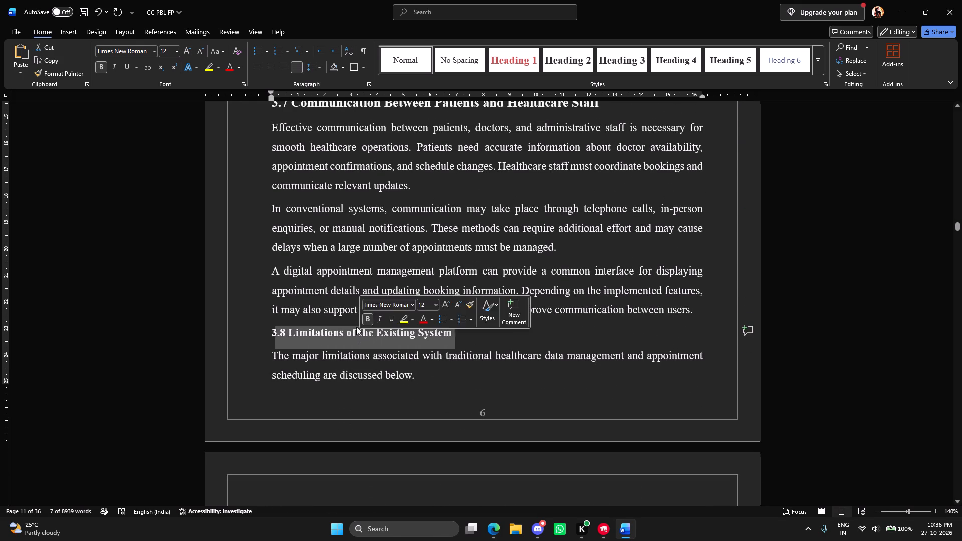
{"action": "left_click", "coordinate": [184, 50]}
Apply bullets to everything from the "3.8.1 Time-Consuming Operations" heading through the end of the 3.8.9 paragraph.
{"action": "scroll", "coordinate": [277, 199], "scroll_direction": "down", "scroll_amount": 4}
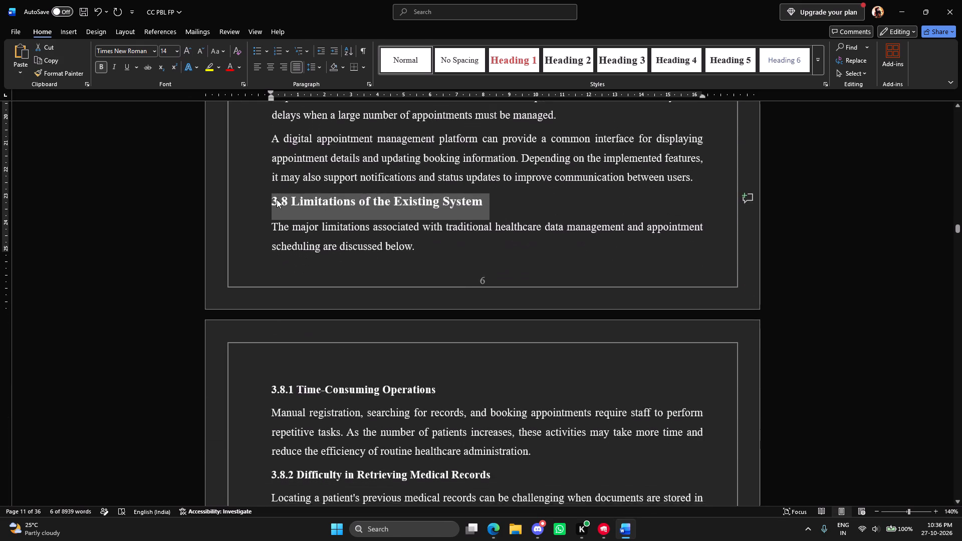
{"action": "scroll", "coordinate": [277, 199], "scroll_direction": "down", "scroll_amount": 3}
{"action": "left_click", "coordinate": [363, 293]}
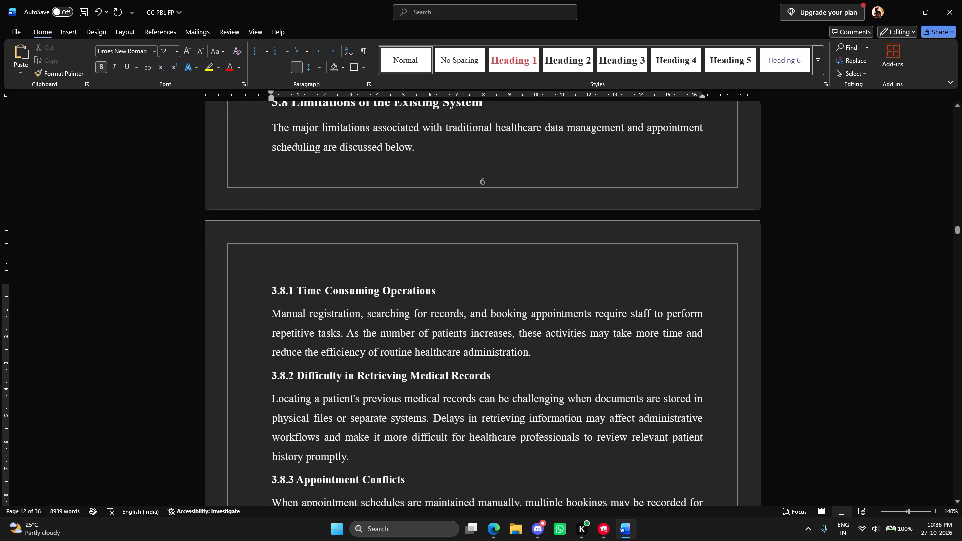
{"action": "left_click_drag", "start_coordinate": [298, 289], "coordinate": [273, 288]}
{"action": "left_click", "coordinate": [312, 313]}
{"action": "left_click_drag", "start_coordinate": [272, 287], "coordinate": [272, 287]}
{"action": "scroll", "coordinate": [272, 287], "scroll_direction": "down", "scroll_amount": 12}
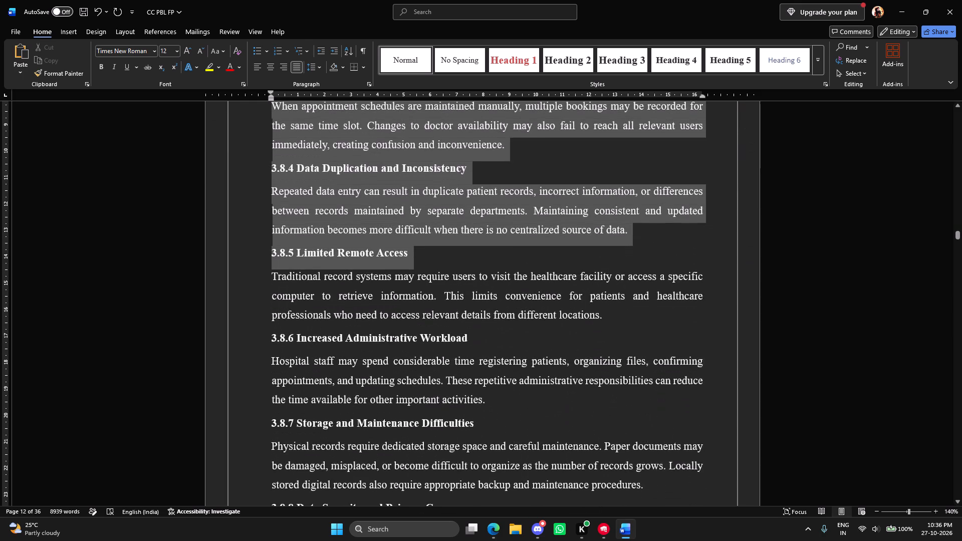
{"action": "left_click_drag", "start_coordinate": [272, 287], "coordinate": [400, 293]}
{"action": "scroll", "coordinate": [272, 287], "scroll_direction": "down", "scroll_amount": 6}
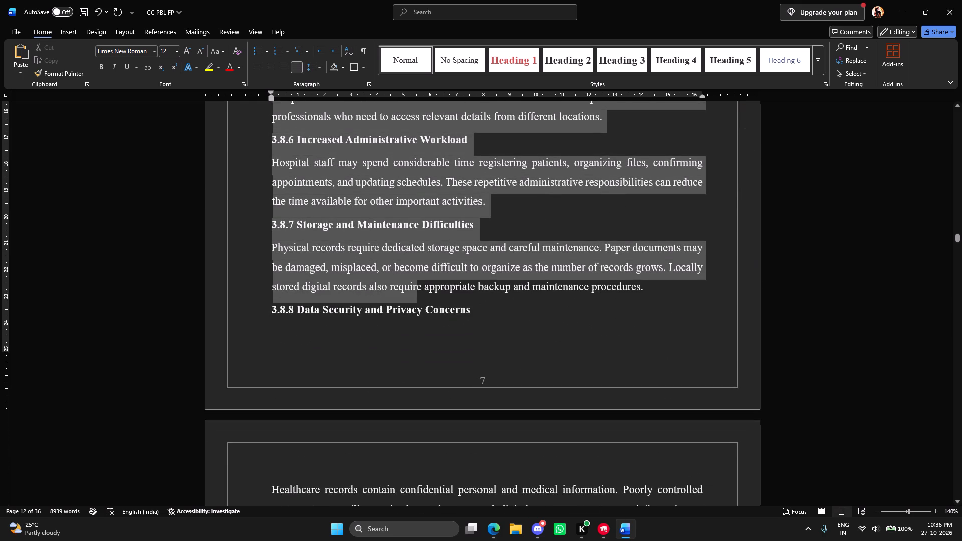
{"action": "left_click_drag", "start_coordinate": [400, 293], "coordinate": [407, 299]}
{"action": "scroll", "coordinate": [403, 293], "scroll_direction": "down", "scroll_amount": 12}
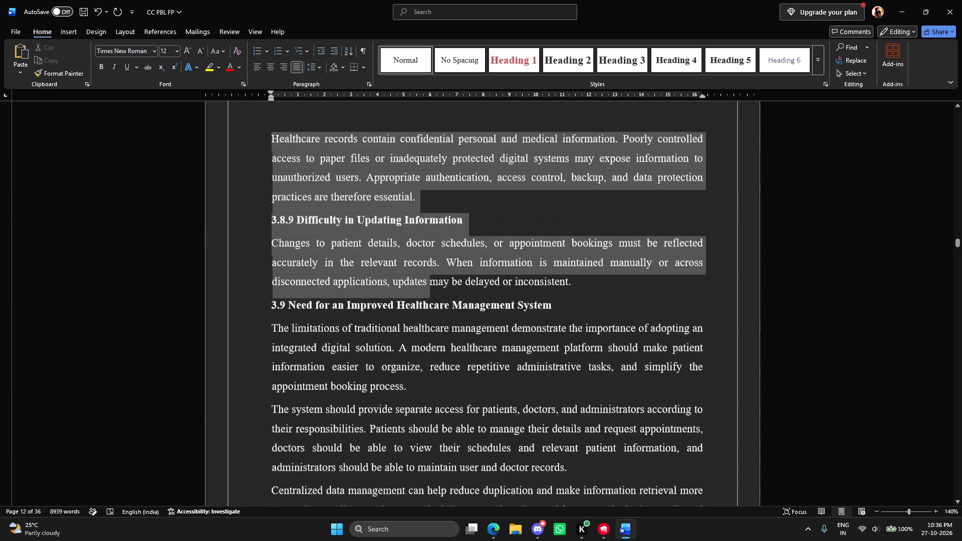
{"action": "left_click_drag", "start_coordinate": [407, 299], "coordinate": [575, 239]}
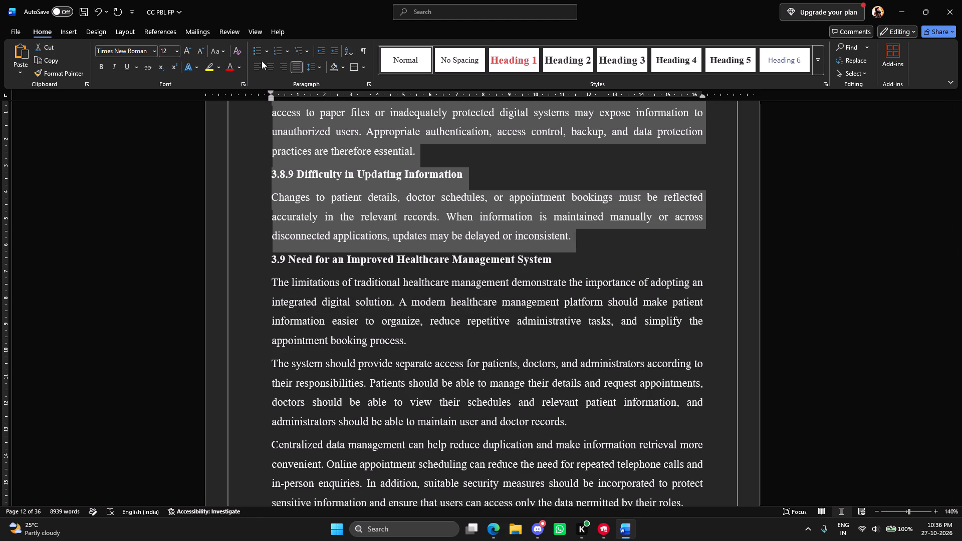
{"action": "left_click", "coordinate": [260, 53]}
Remove the number "3.8.1" from the "Time-Consuming Operations" bullet.
{"action": "scroll", "coordinate": [326, 182], "scroll_direction": "up", "scroll_amount": 17}
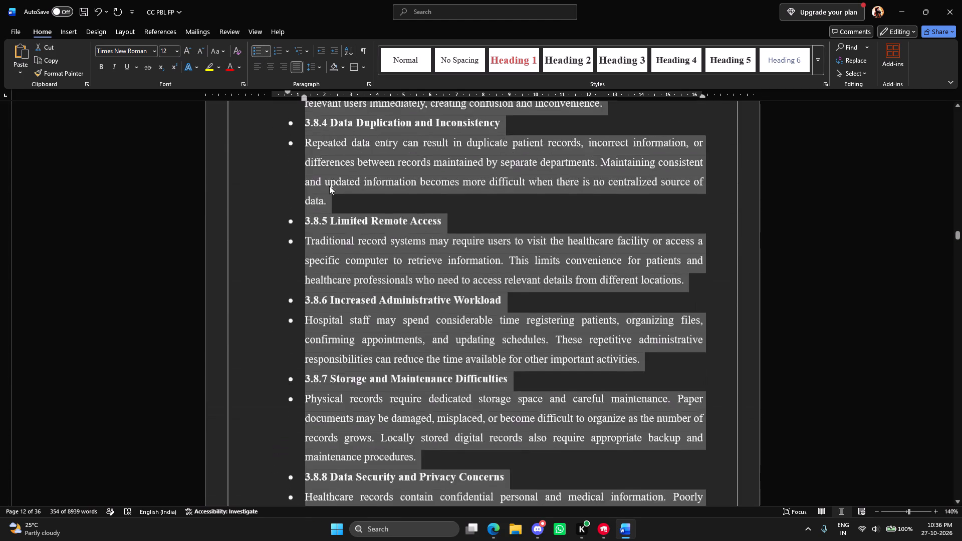
{"action": "scroll", "coordinate": [329, 186], "scroll_direction": "up", "scroll_amount": 17}
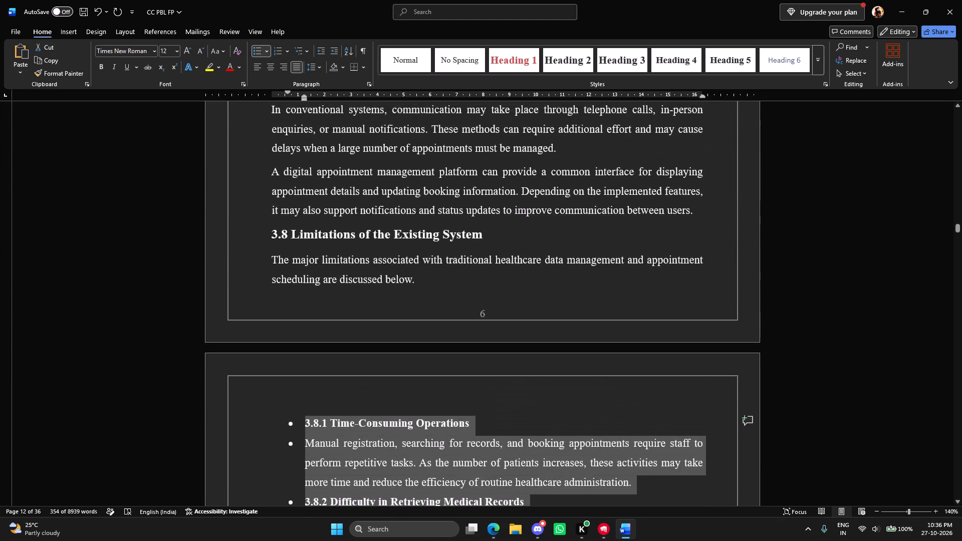
{"action": "scroll", "coordinate": [329, 187], "scroll_direction": "down", "scroll_amount": 3}
{"action": "left_click", "coordinate": [333, 320]}
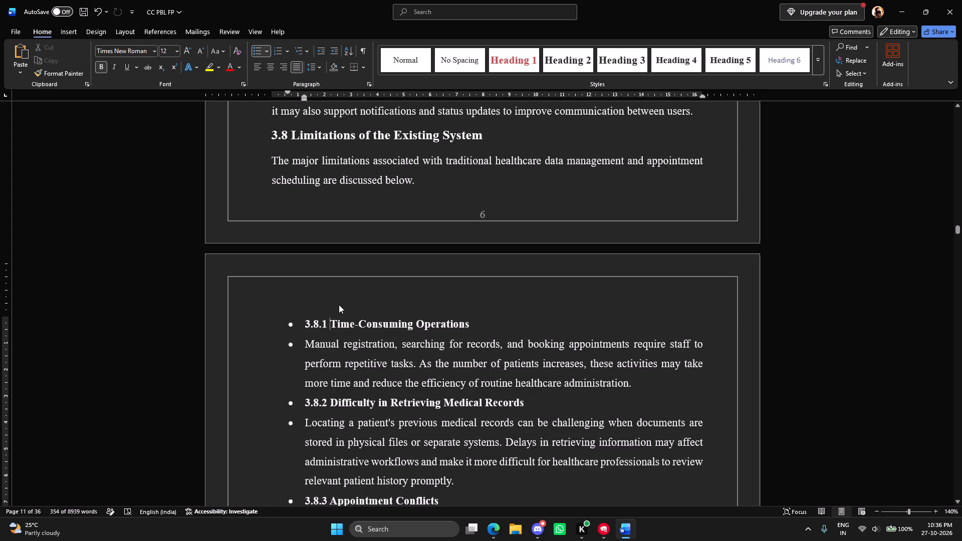
{"action": "key", "text": "BackSpace"}
{"action": "key", "text": "BackSpace"}
{"action": "key", "text": "BackSpace"}
{"action": "key", "text": "BackSpace"}
{"action": "key", "text": "BackSpace"}
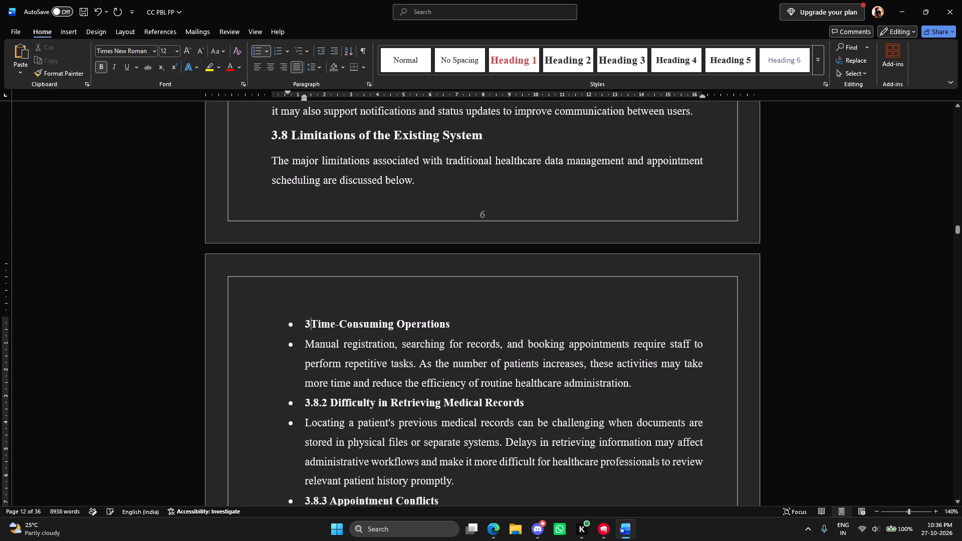
{"action": "key", "text": "BackSpace"}
Add a colon after "Time-Consuming Operations" and join its description paragraph onto the same bullet.
{"action": "left_click", "coordinate": [478, 323]}
{"action": "key", "text": "shift+colon"}
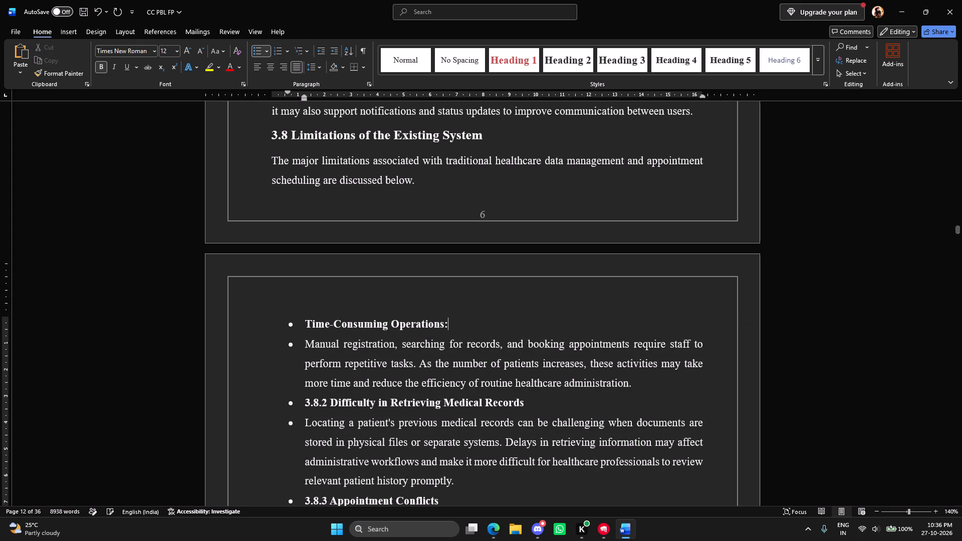
{"action": "key", "text": "Delete"}
{"action": "key", "text": "space"}
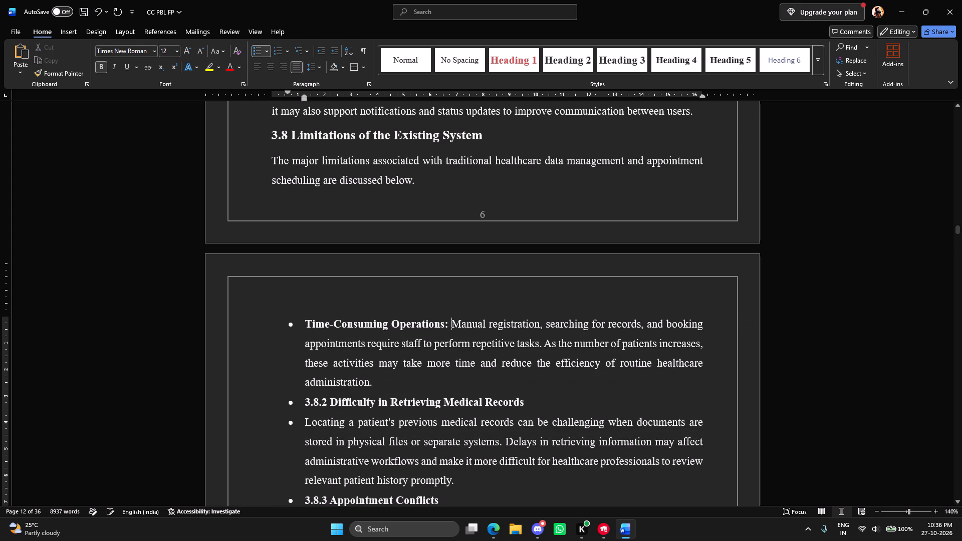
Remove the number "3.8.2" from the "Difficulty in Retrieving Medical Records" bullet, add a colon, and join its description onto the same bullet.
{"action": "left_click_drag", "start_coordinate": [333, 404], "coordinate": [302, 403]}
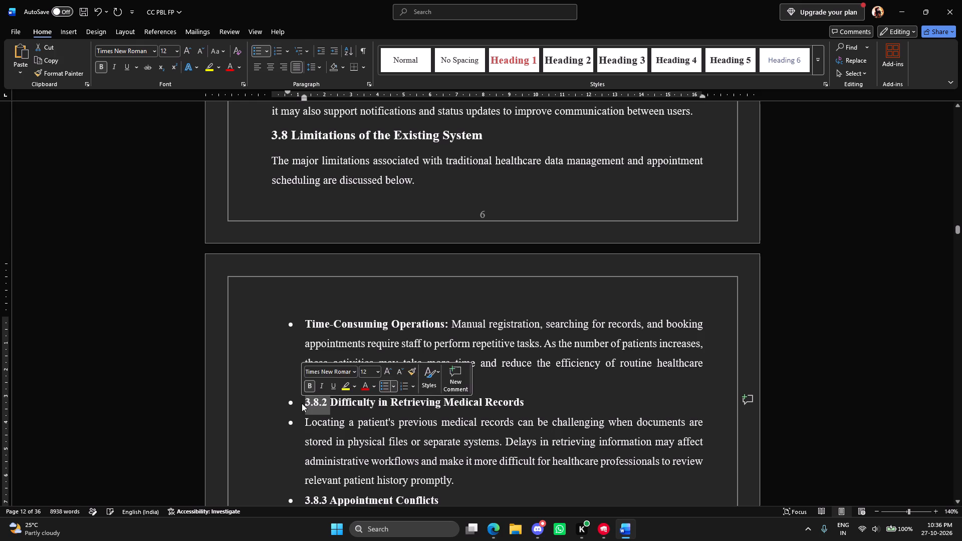
{"action": "key", "text": "BackSpace"}
{"action": "left_click", "coordinate": [516, 402]}
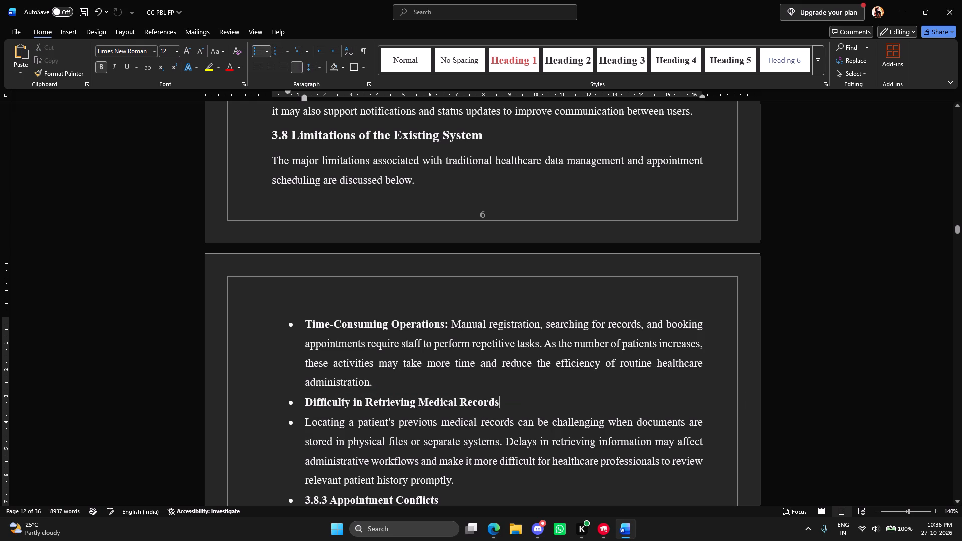
{"action": "key", "text": "shift+colon"}
{"action": "key", "text": "Delete"}
{"action": "key", "text": "space"}
Join the "Appointment Conflicts" bullet with its description after a colon, and remove its number "3.8.3".
{"action": "scroll", "coordinate": [497, 391], "scroll_direction": "down", "scroll_amount": 6}
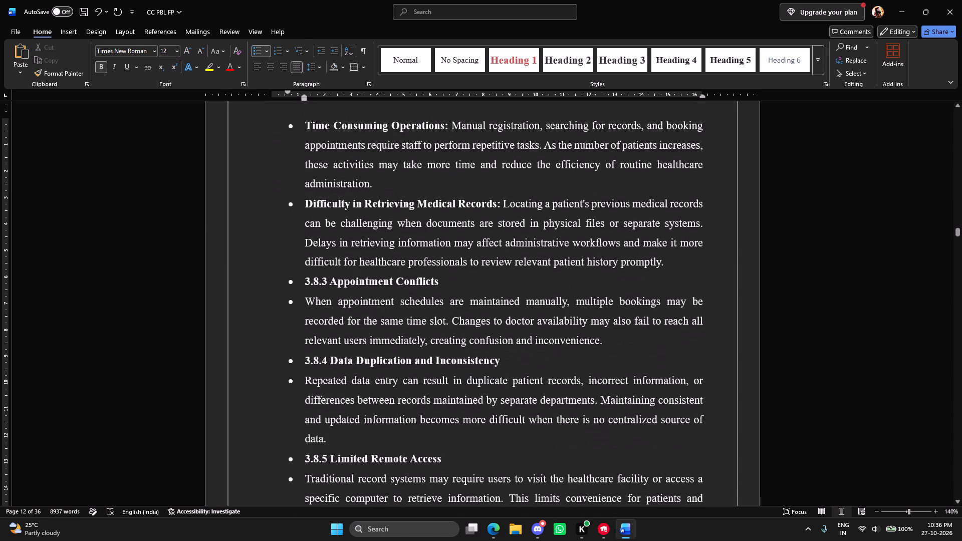
{"action": "left_click", "coordinate": [465, 282]}
{"action": "key", "text": "Delete"}
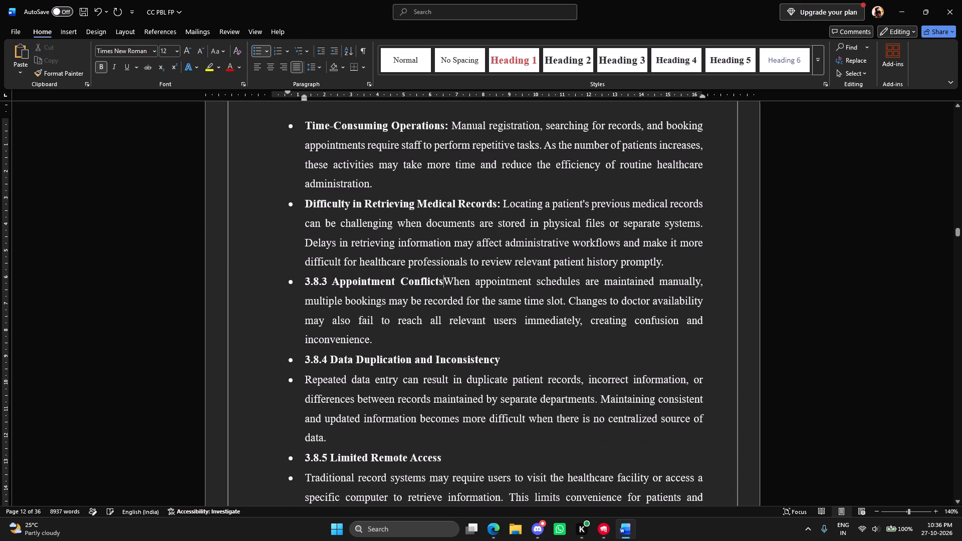
{"action": "type", "text": ":"}
{"action": "key", "text": "space"}
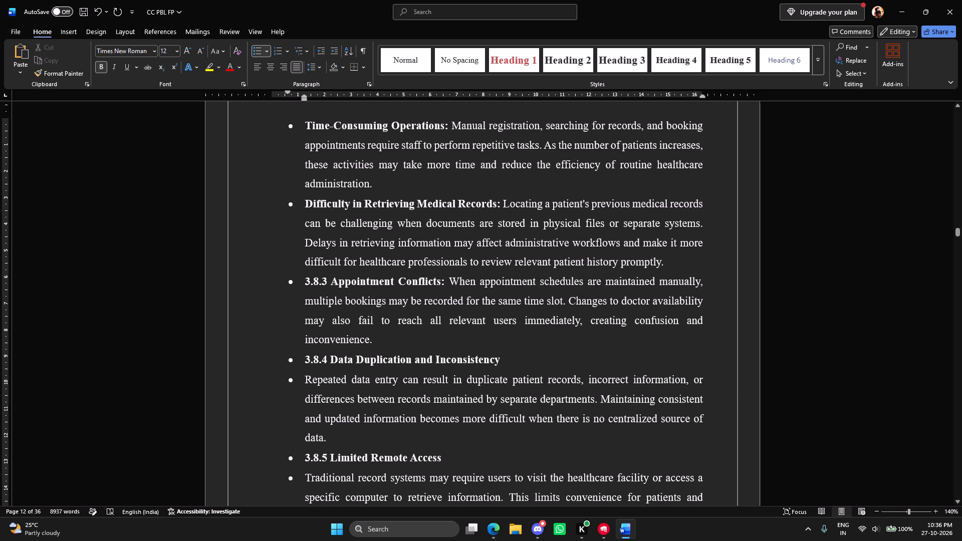
{"action": "double_click", "coordinate": [320, 282]}
{"action": "key", "text": "BackSpace"}
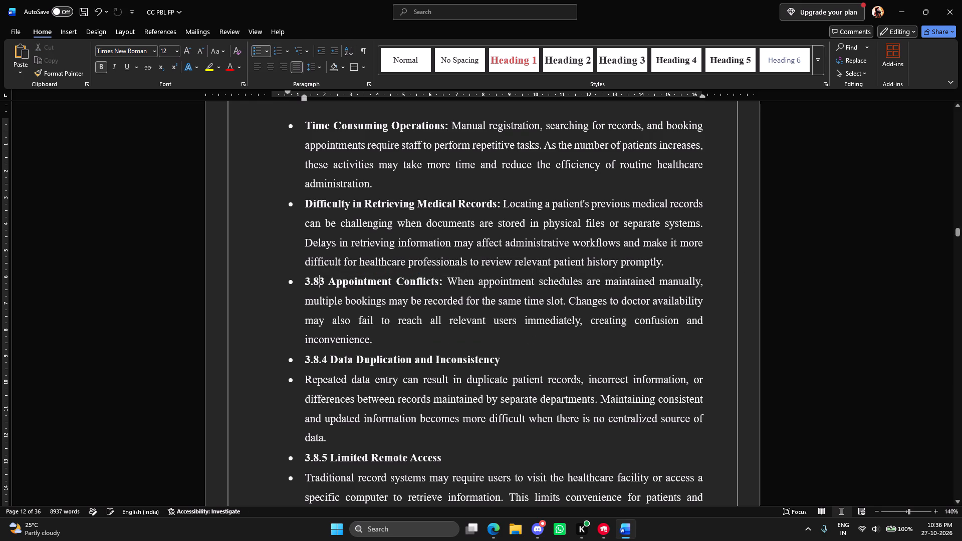
{"action": "left_click", "coordinate": [325, 280]}
{"action": "left_click", "coordinate": [327, 284]}
{"action": "key", "text": "BackSpace"}
{"action": "key", "text": "BackSpace"}
{"action": "key", "text": "BackSpace"}
{"action": "key", "text": "BackSpace"}
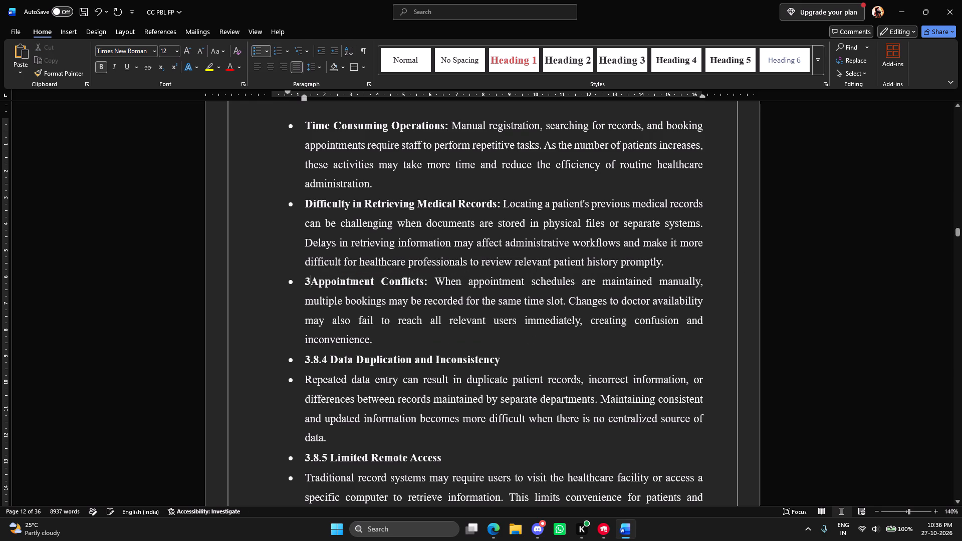
{"action": "key", "text": "BackSpace"}
Remove the number "3.8.4" from the "Data Duplication and Inconsistency" bullet, add a colon, and join its description onto the same bullet.
{"action": "left_click_drag", "start_coordinate": [331, 343], "coordinate": [306, 343]}
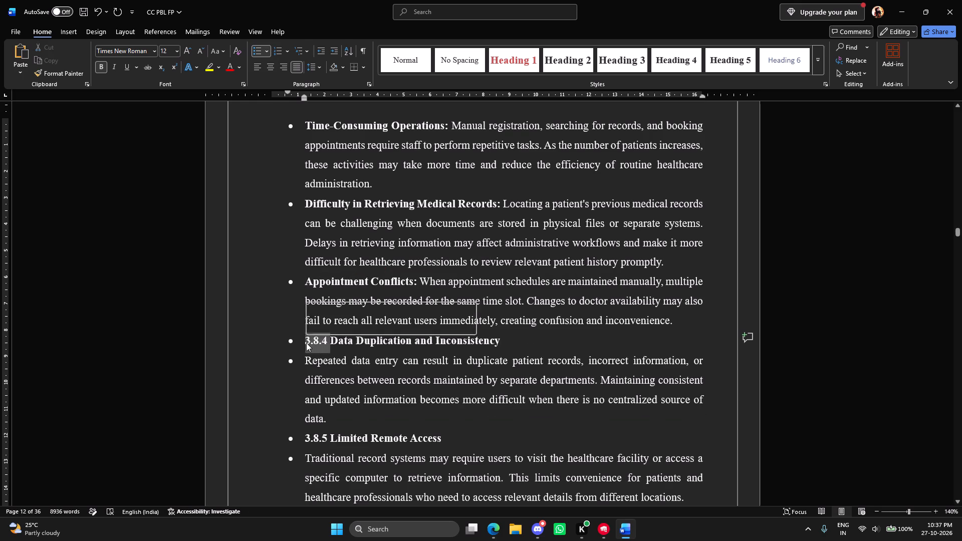
{"action": "key", "text": "BackSpace"}
{"action": "left_click", "coordinate": [477, 347]}
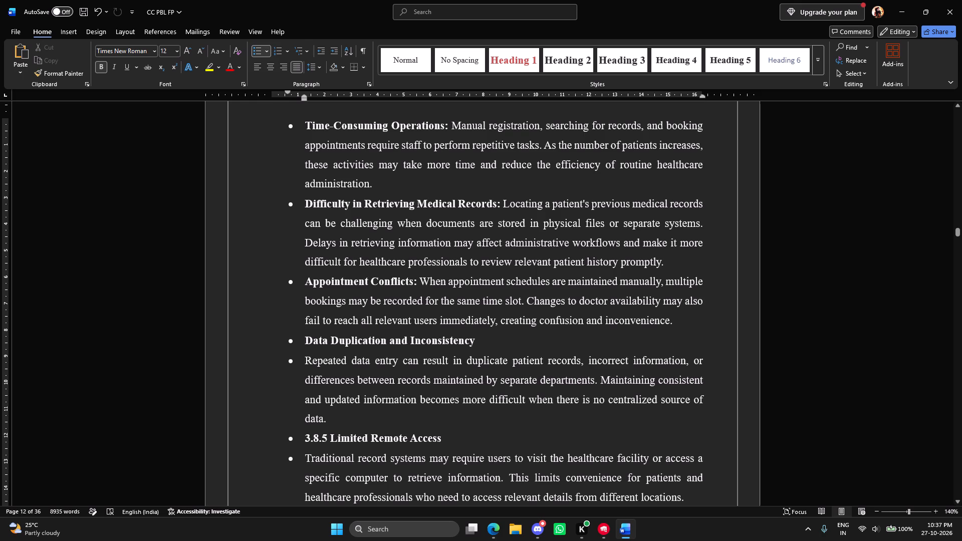
{"action": "key", "text": "shift+colon"}
{"action": "key", "text": "Delete"}
{"action": "key", "text": "space"}
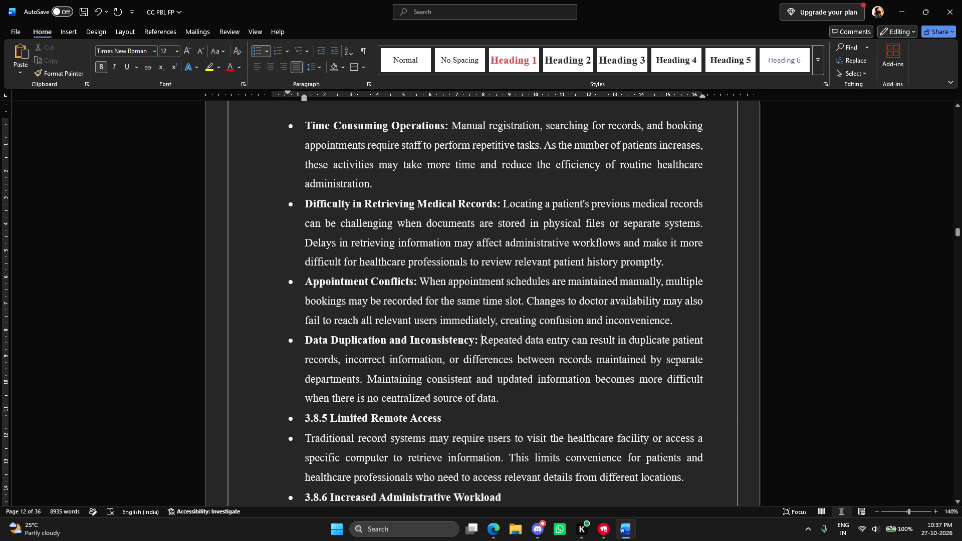
Remove the number "3.8.5" from the "Limited Remote Access" bullet, add a colon, and join its description onto the same bullet.
{"action": "left_click_drag", "start_coordinate": [332, 417], "coordinate": [307, 418]}
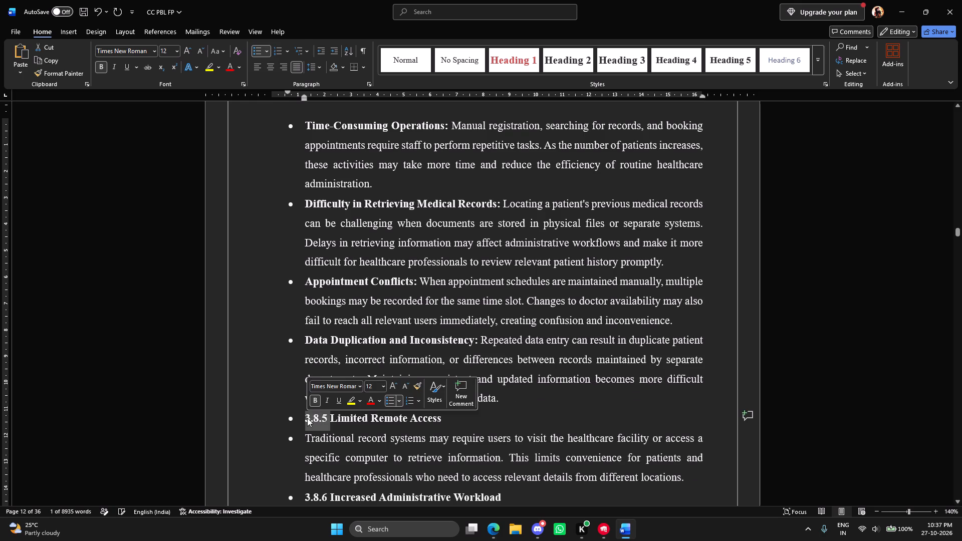
{"action": "key", "text": "BackSpace"}
{"action": "left_click", "coordinate": [420, 425]}
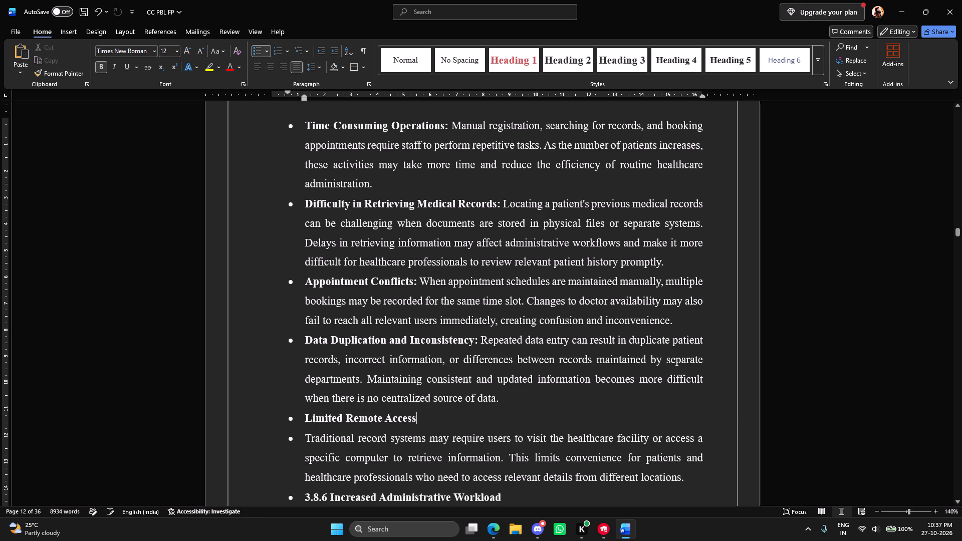
{"action": "key", "text": "shift+colon"}
{"action": "key", "text": "Delete"}
{"action": "key", "text": "space"}
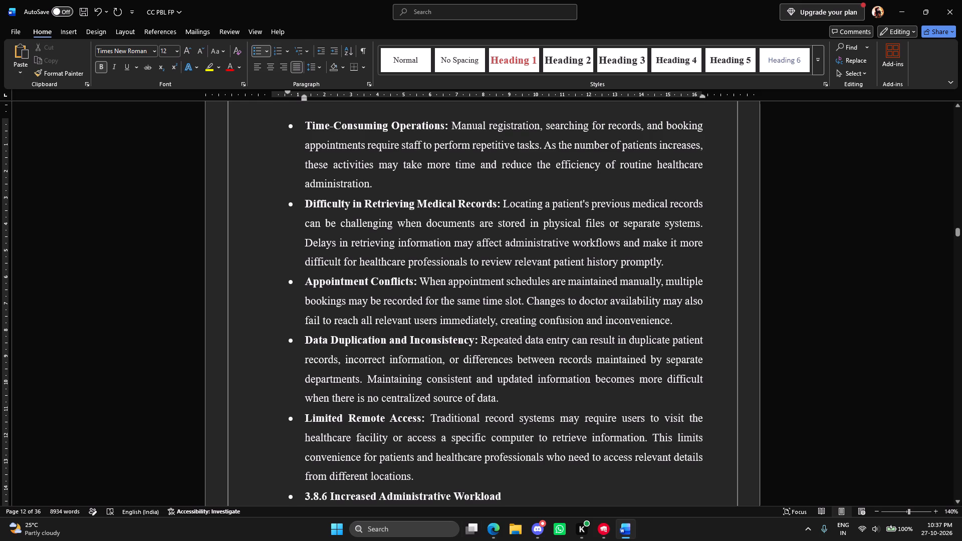
Switch to Edge and examine how CC_PBL.pdf formats the headings and bulleted points in its existing disaster recovery approaches section.
{"action": "left_click", "coordinate": [505, 540]}
{"action": "left_click", "coordinate": [494, 524]}
{"action": "left_click", "coordinate": [506, 525]}
{"action": "left_click", "coordinate": [961, 0]}
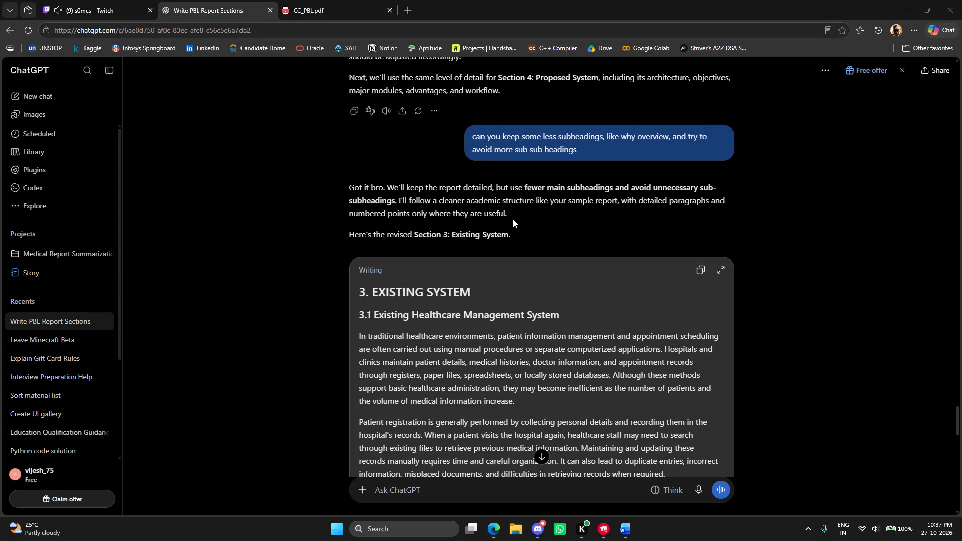
{"action": "left_click", "coordinate": [367, 0]}
{"action": "scroll", "coordinate": [337, 336], "scroll_direction": "down", "scroll_amount": 11}
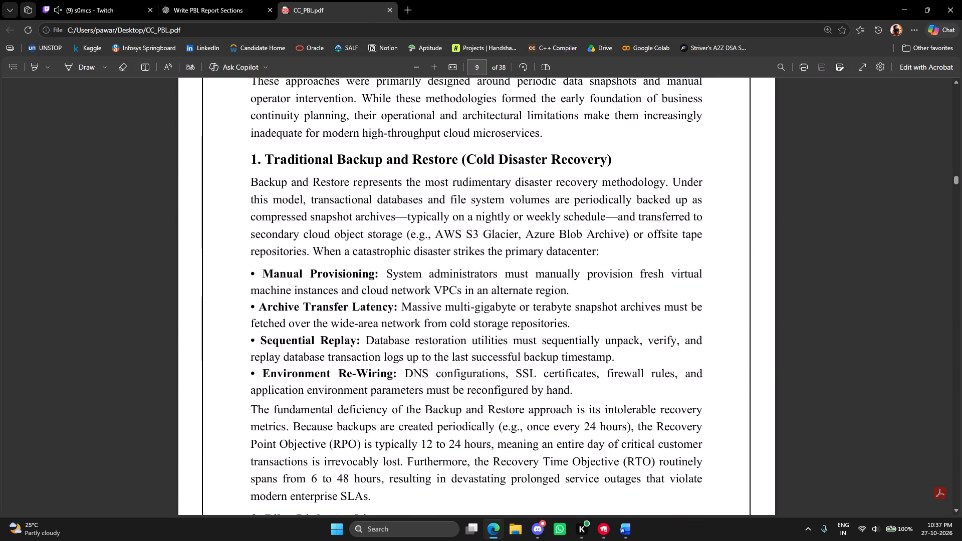
{"action": "scroll", "coordinate": [339, 331], "scroll_direction": "down", "scroll_amount": 4}
{"action": "scroll", "coordinate": [339, 331], "scroll_direction": "up", "scroll_amount": 6}
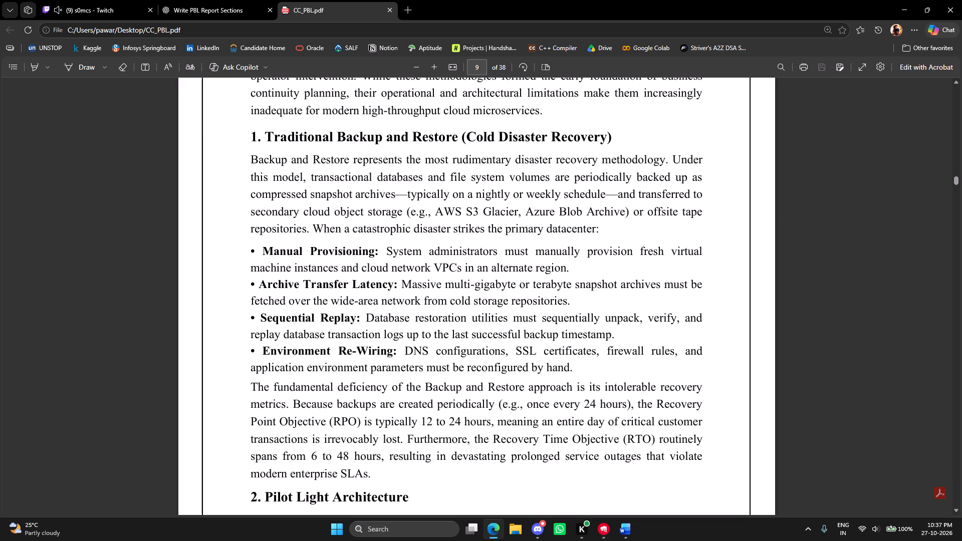
{"action": "scroll", "coordinate": [359, 302], "scroll_direction": "down", "scroll_amount": 19}
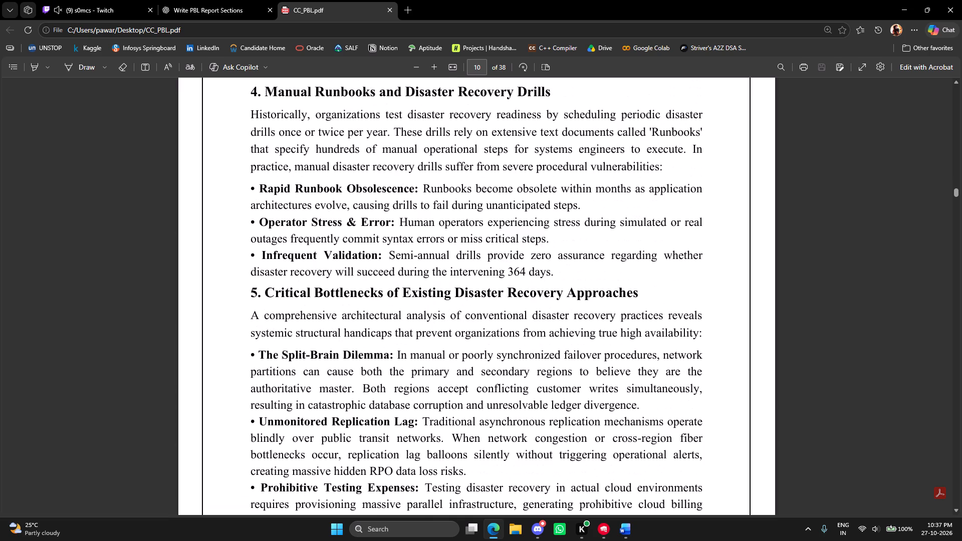
{"action": "scroll", "coordinate": [359, 302], "scroll_direction": "down", "scroll_amount": 6}
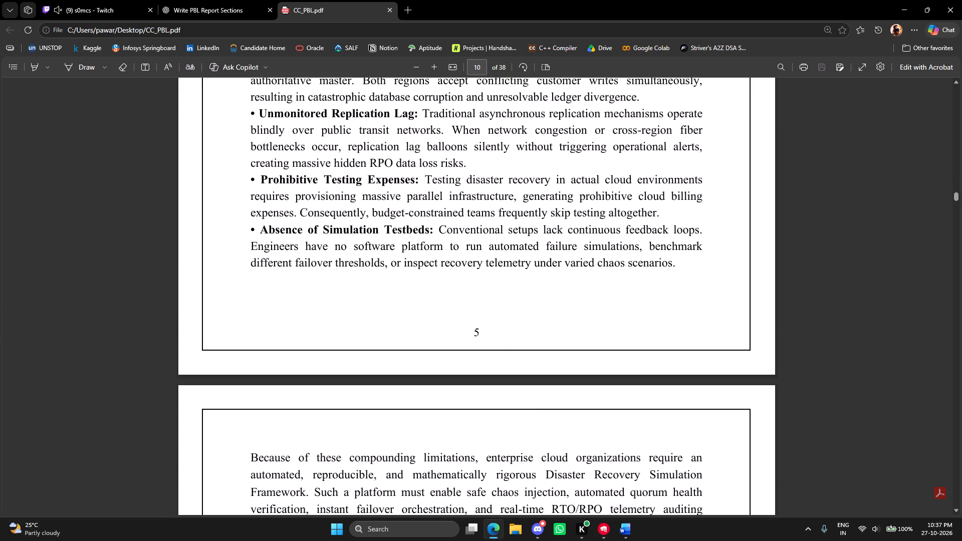
Return to Word, remove "3.8.6" from the "Increased Administrative Workload" bullet, and join its description onto it after a colon.
{"action": "left_click", "coordinate": [620, 537]}
{"action": "scroll", "coordinate": [403, 331], "scroll_direction": "up", "scroll_amount": 6}
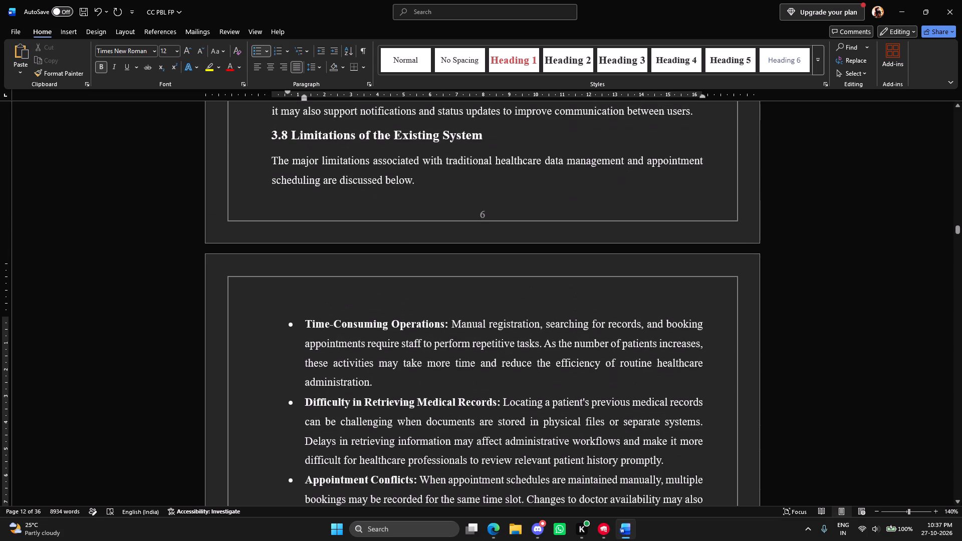
{"action": "scroll", "coordinate": [404, 334], "scroll_direction": "down", "scroll_amount": 9}
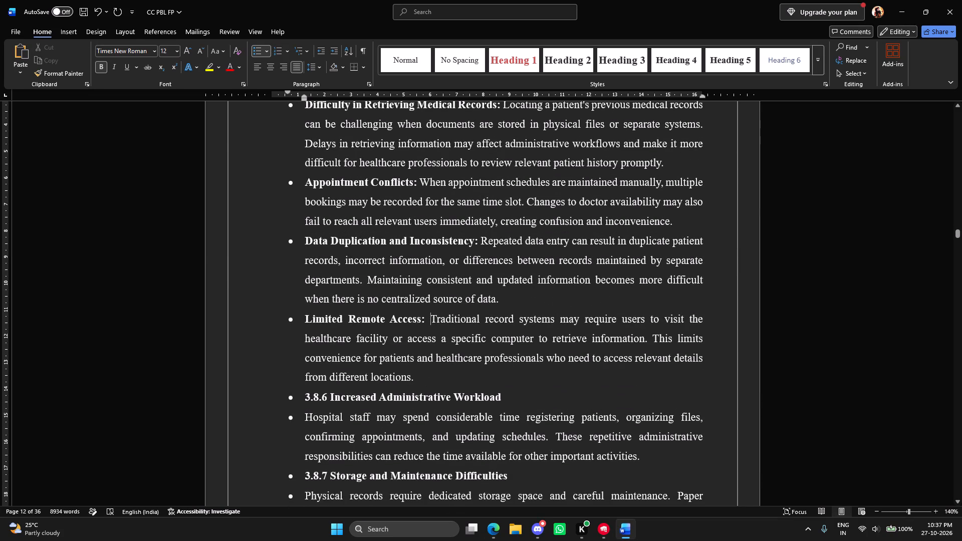
{"action": "left_click_drag", "start_coordinate": [330, 396], "coordinate": [307, 397]}
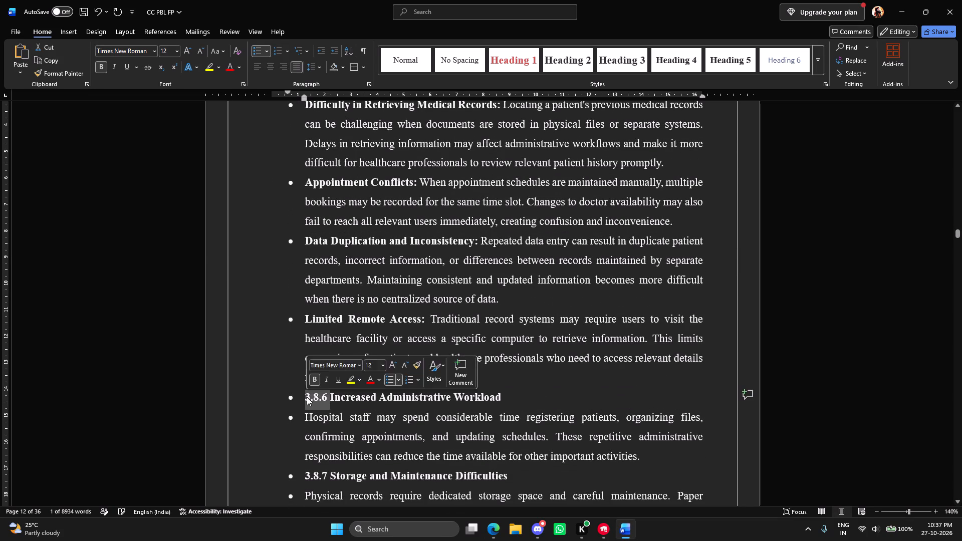
{"action": "key", "text": "BackSpace"}
{"action": "left_click", "coordinate": [490, 395]}
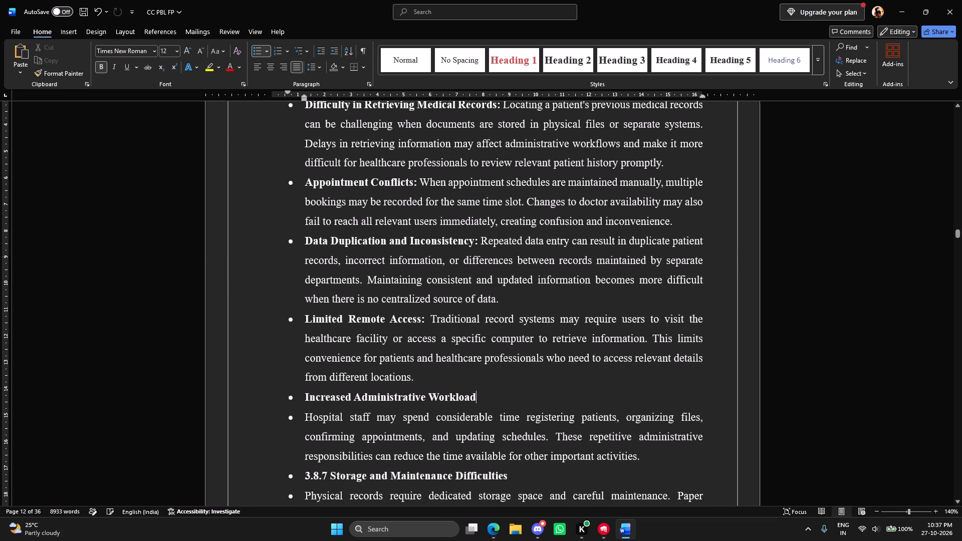
{"action": "key", "text": "shift+colon"}
{"action": "key", "text": "Menu"}
{"action": "type", "text": "]"}
{"action": "key", "text": "space"}
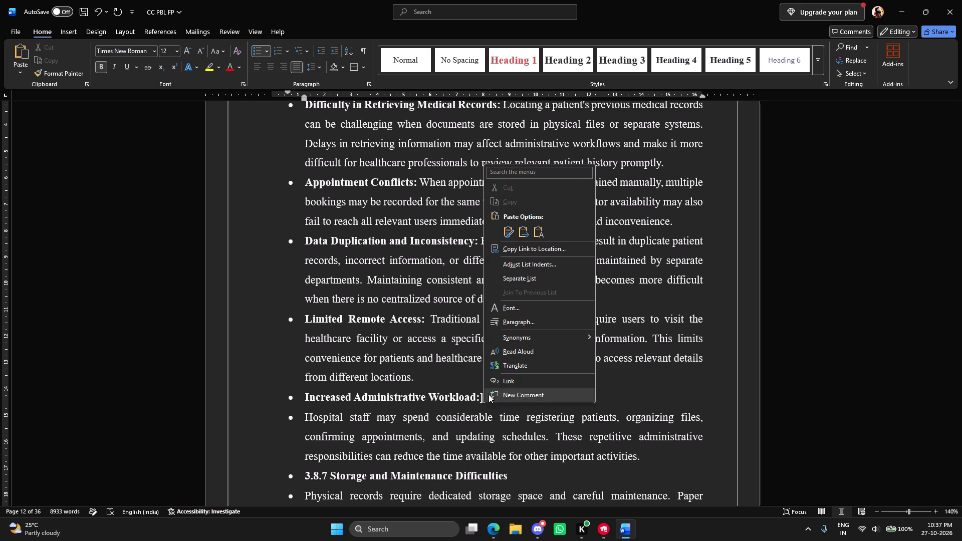
{"action": "left_click", "coordinate": [612, 398]}
{"action": "key", "text": "Delete"}
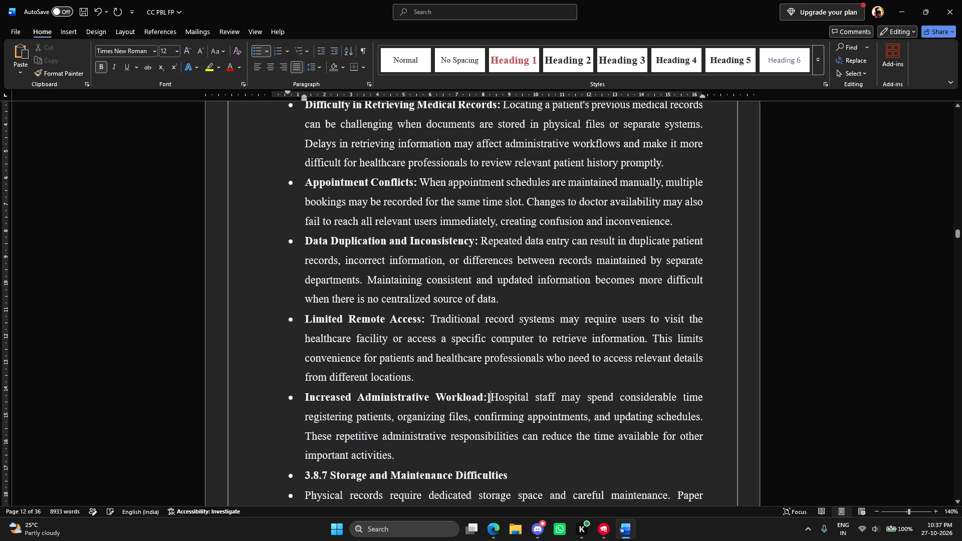
{"action": "key", "text": "BackSpace"}
{"action": "key", "text": "space"}
Remove the number "3.8.7" from the "Storage and Maintenance Difficulties" bullet and join its description onto it after a colon.
{"action": "scroll", "coordinate": [509, 437], "scroll_direction": "down", "scroll_amount": 2}
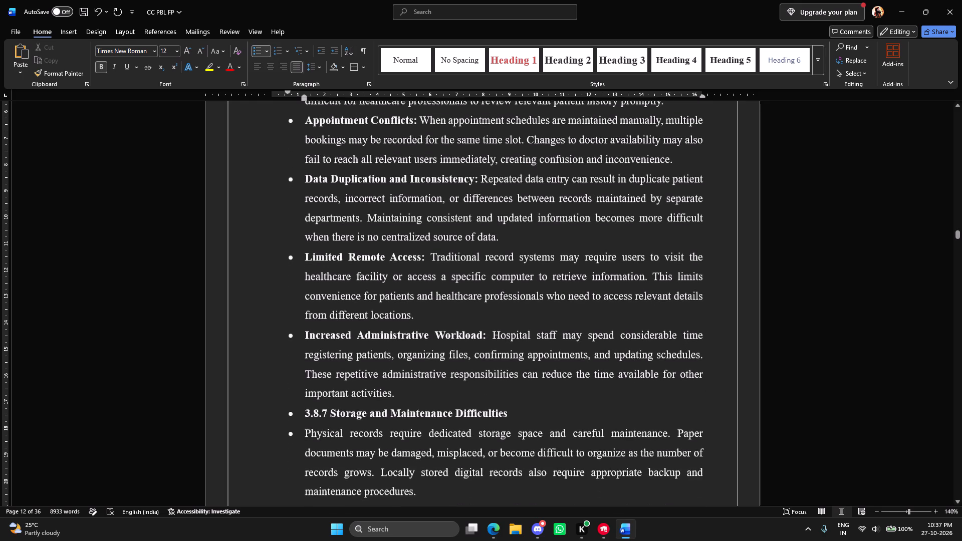
{"action": "left_click_drag", "start_coordinate": [332, 408], "coordinate": [304, 410]}
{"action": "key", "text": "BackSpace"}
{"action": "left_click", "coordinate": [494, 410]}
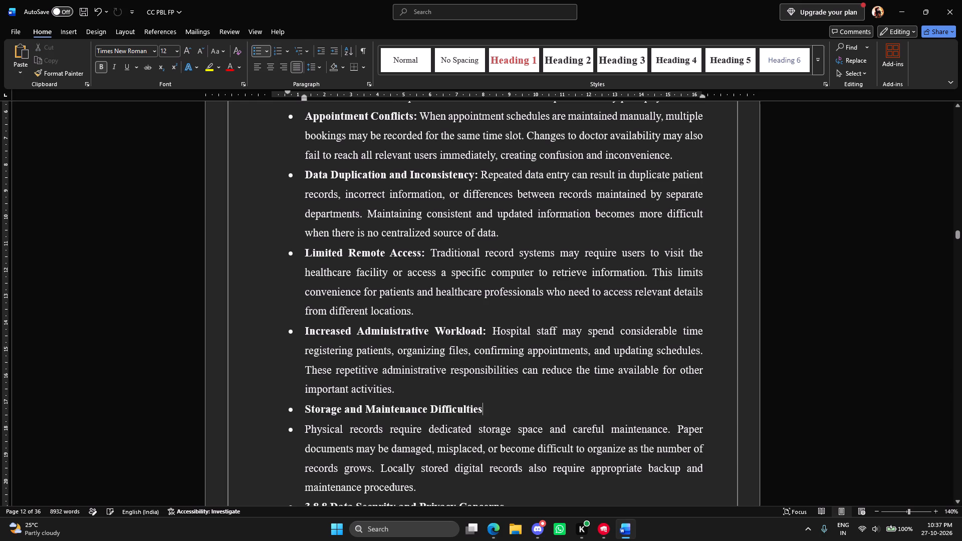
{"action": "key", "text": "Delete"}
{"action": "type", "text": ":"}
{"action": "key", "text": "space"}
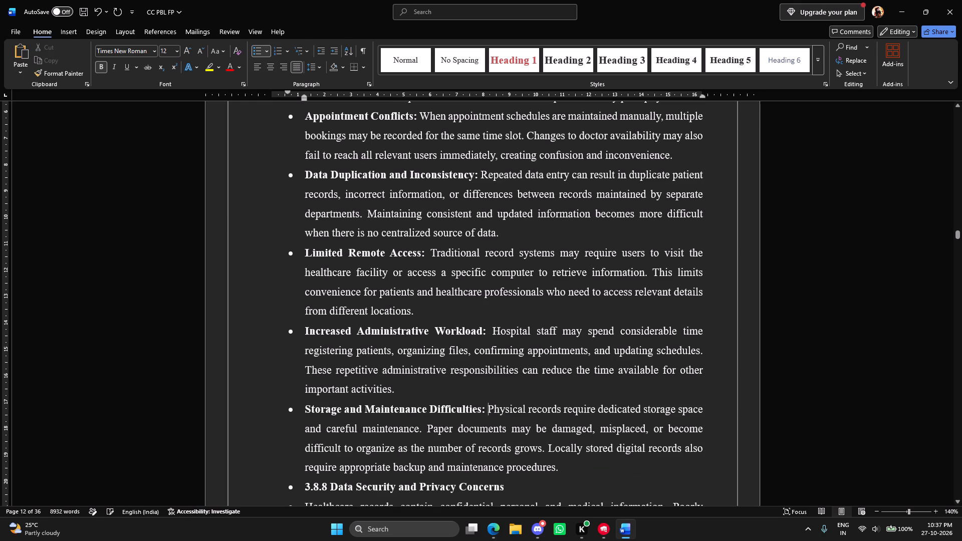
Join the "Data Security and Privacy Concerns" bullet with its description after a colon, and remove its number "3.8.8".
{"action": "left_click", "coordinate": [537, 493]}
{"action": "key", "text": "Delete"}
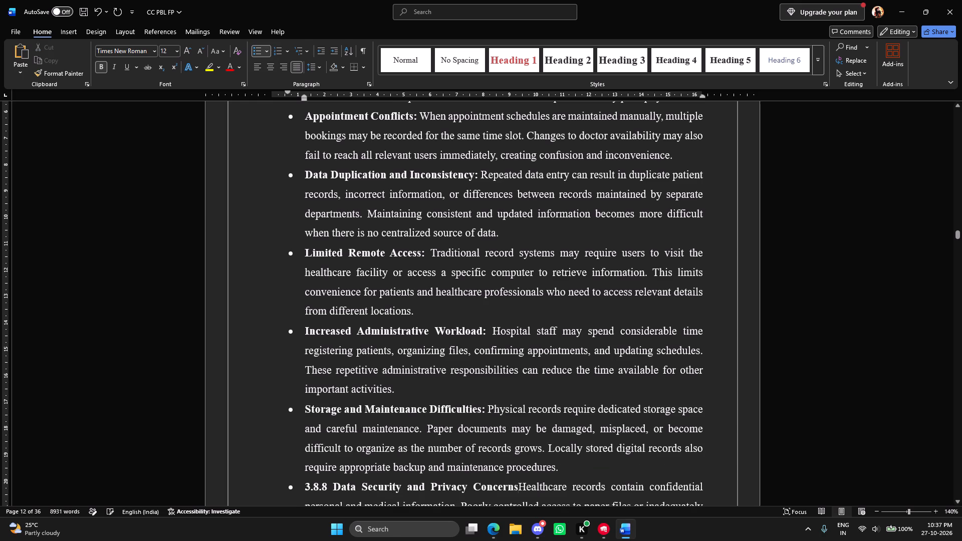
{"action": "type", "text": ":"}
{"action": "key", "text": "space"}
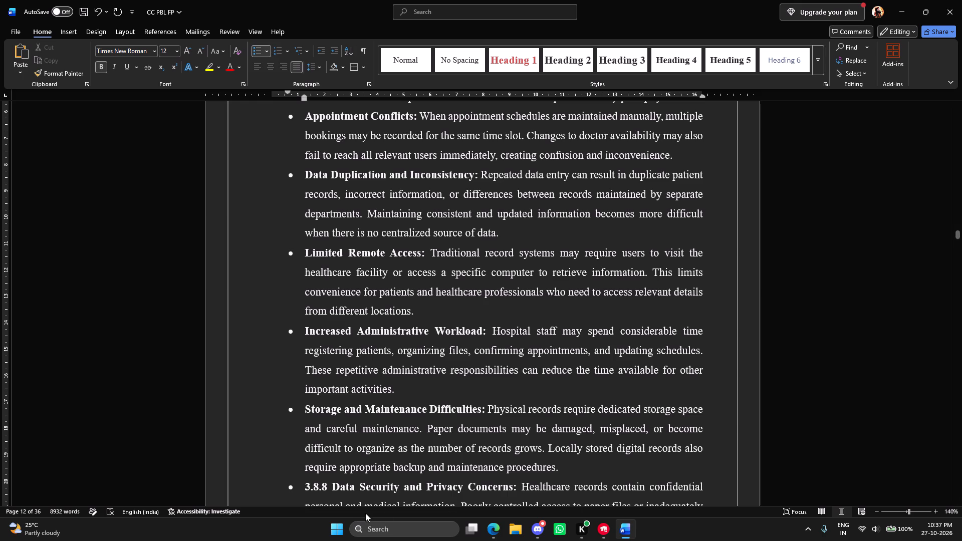
{"action": "left_click", "coordinate": [334, 485]}
{"action": "key", "text": "BackSpace"}
{"action": "key", "text": "BackSpace"}
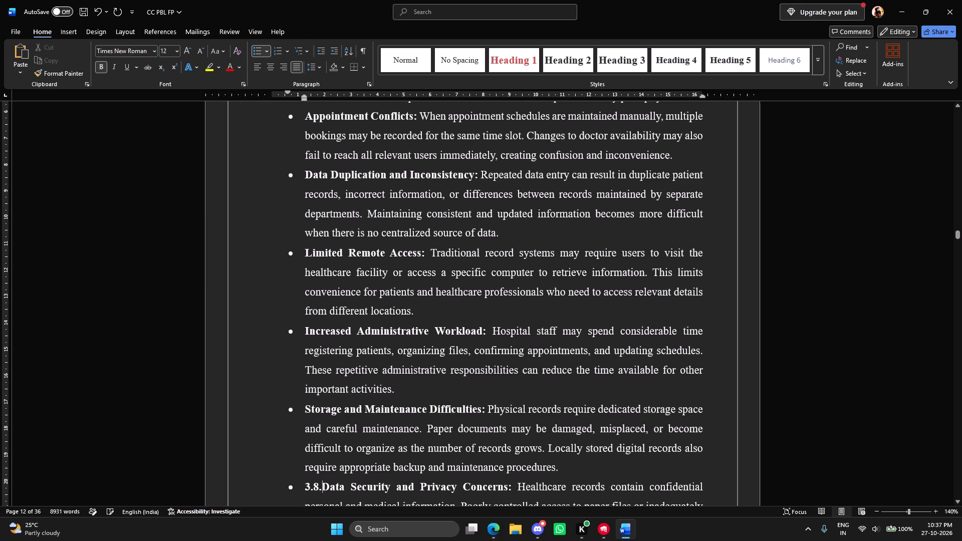
{"action": "key", "text": "BackSpace"}
{"action": "key", "text": "BackSpace"}
{"action": "key", "text": "BackSpace"}
{"action": "key", "text": "BackSpace"}
Remove the number "3.8.9" from the "Difficulty in Updating Information" bullet and join its description onto it after a colon.
{"action": "scroll", "coordinate": [357, 457], "scroll_direction": "down", "scroll_amount": 5}
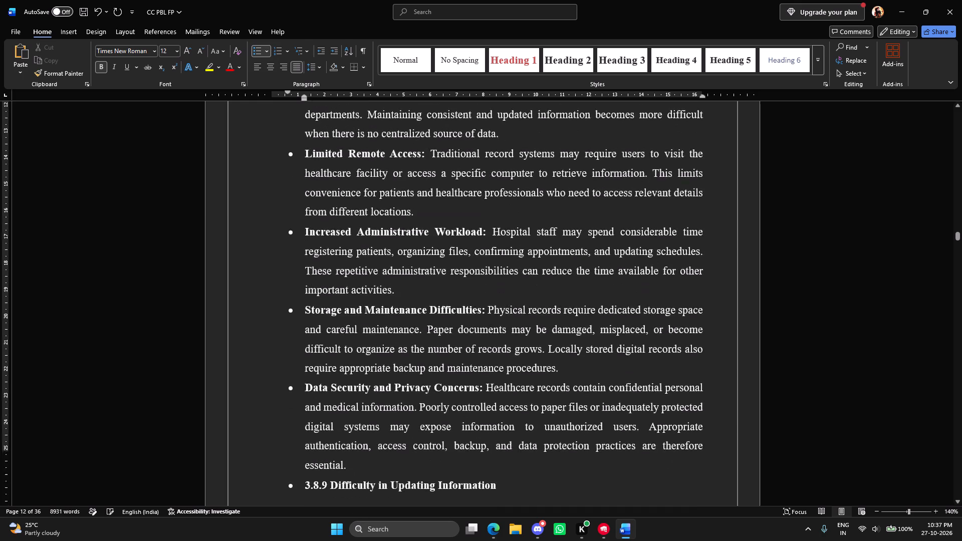
{"action": "scroll", "coordinate": [363, 439], "scroll_direction": "down", "scroll_amount": 2}
{"action": "left_click", "coordinate": [330, 360]}
{"action": "key", "text": "BackSpace"}
{"action": "key", "text": "BackSpace"}
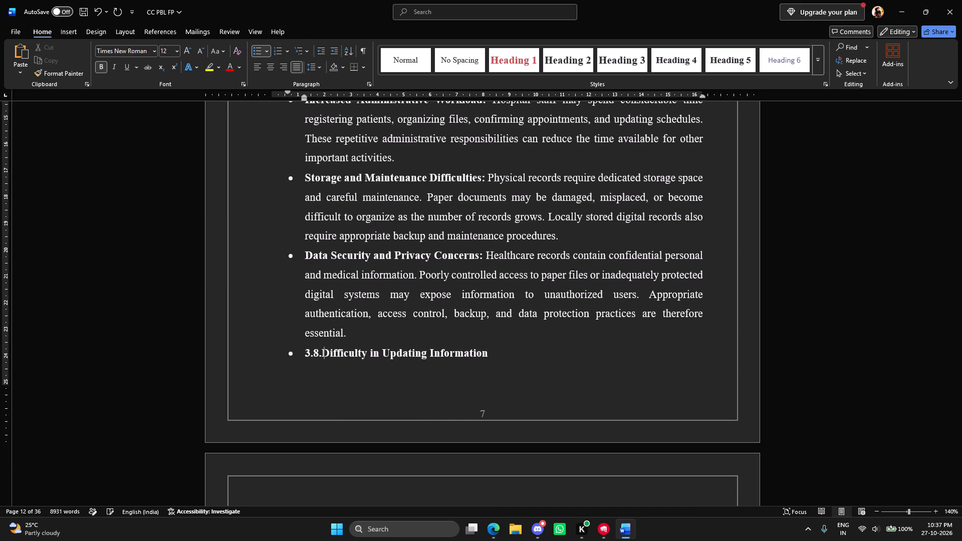
{"action": "key", "text": "BackSpace"}
{"action": "key", "text": "BackSpace"}
{"action": "key", "text": "BackSpace"}
{"action": "key", "text": "BackSpace"}
{"action": "left_click", "coordinate": [495, 355]}
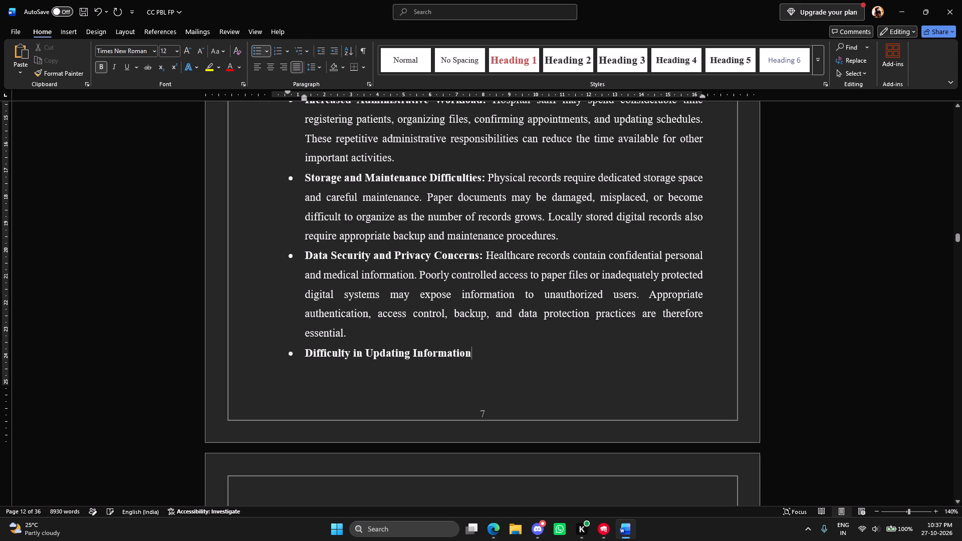
{"action": "type", "text": ":"}
{"action": "key", "text": "space"}
{"action": "key", "text": "Delete"}
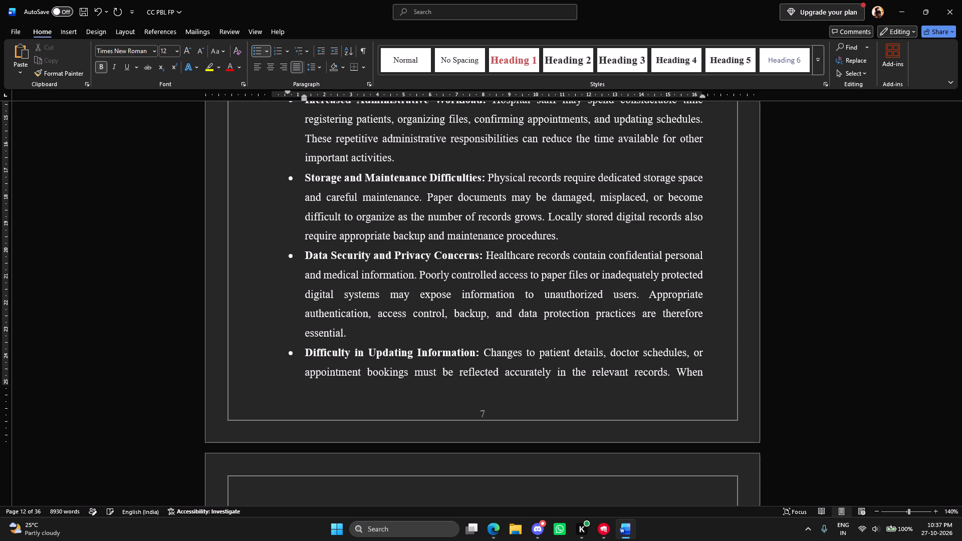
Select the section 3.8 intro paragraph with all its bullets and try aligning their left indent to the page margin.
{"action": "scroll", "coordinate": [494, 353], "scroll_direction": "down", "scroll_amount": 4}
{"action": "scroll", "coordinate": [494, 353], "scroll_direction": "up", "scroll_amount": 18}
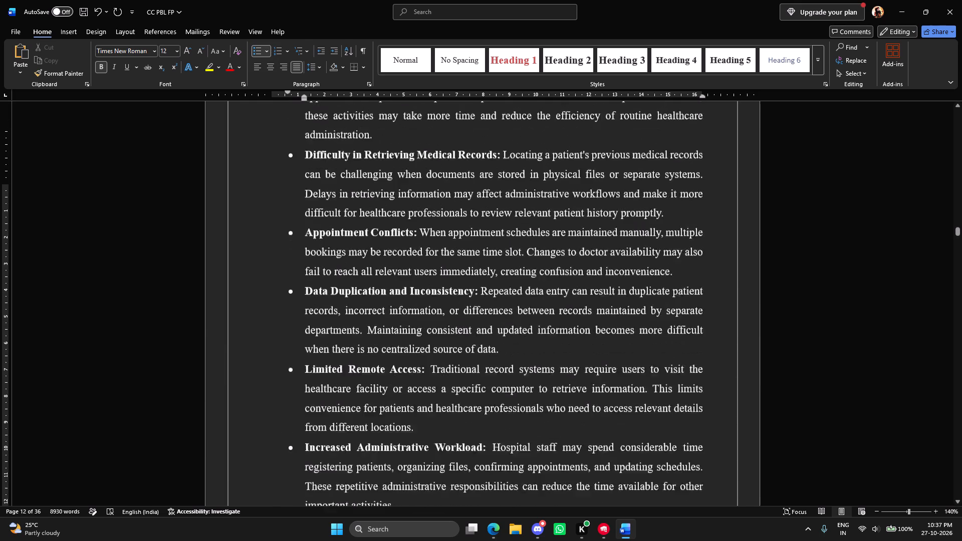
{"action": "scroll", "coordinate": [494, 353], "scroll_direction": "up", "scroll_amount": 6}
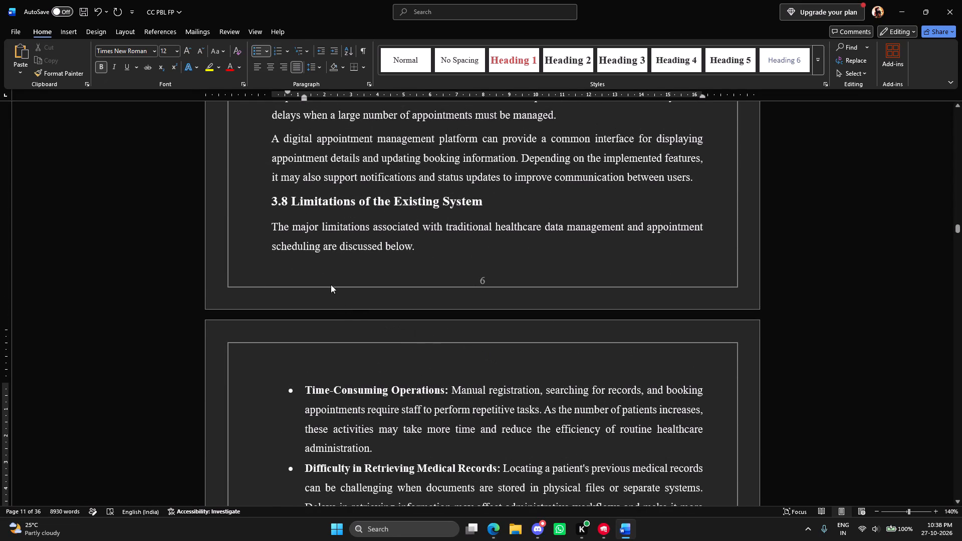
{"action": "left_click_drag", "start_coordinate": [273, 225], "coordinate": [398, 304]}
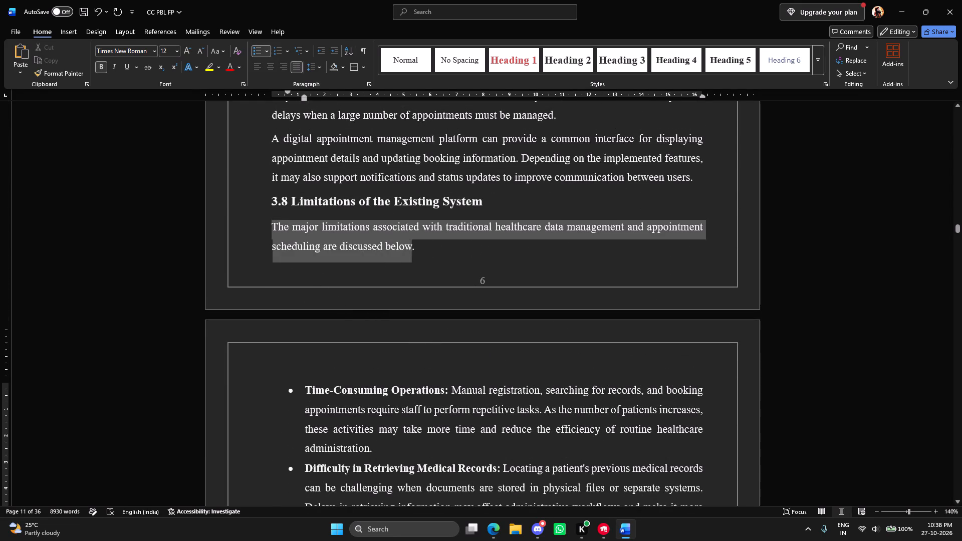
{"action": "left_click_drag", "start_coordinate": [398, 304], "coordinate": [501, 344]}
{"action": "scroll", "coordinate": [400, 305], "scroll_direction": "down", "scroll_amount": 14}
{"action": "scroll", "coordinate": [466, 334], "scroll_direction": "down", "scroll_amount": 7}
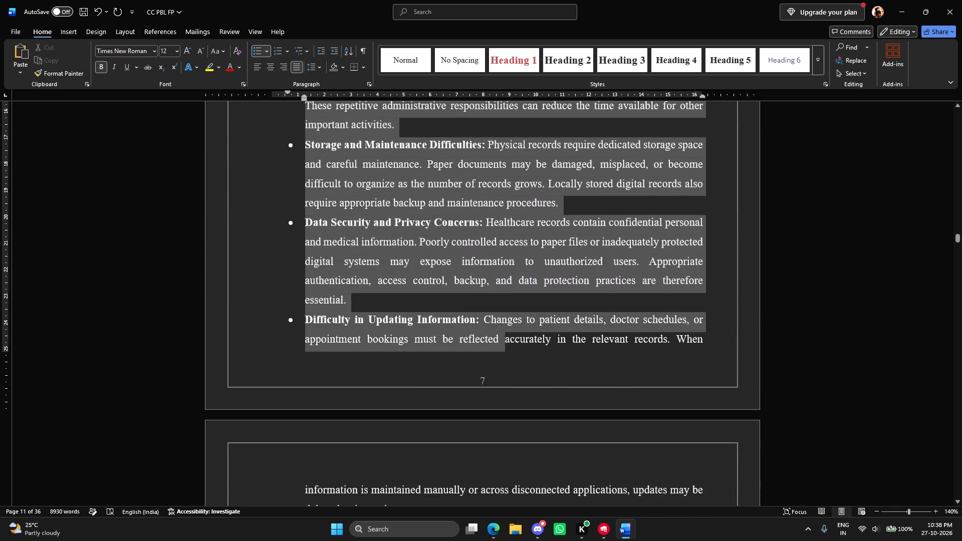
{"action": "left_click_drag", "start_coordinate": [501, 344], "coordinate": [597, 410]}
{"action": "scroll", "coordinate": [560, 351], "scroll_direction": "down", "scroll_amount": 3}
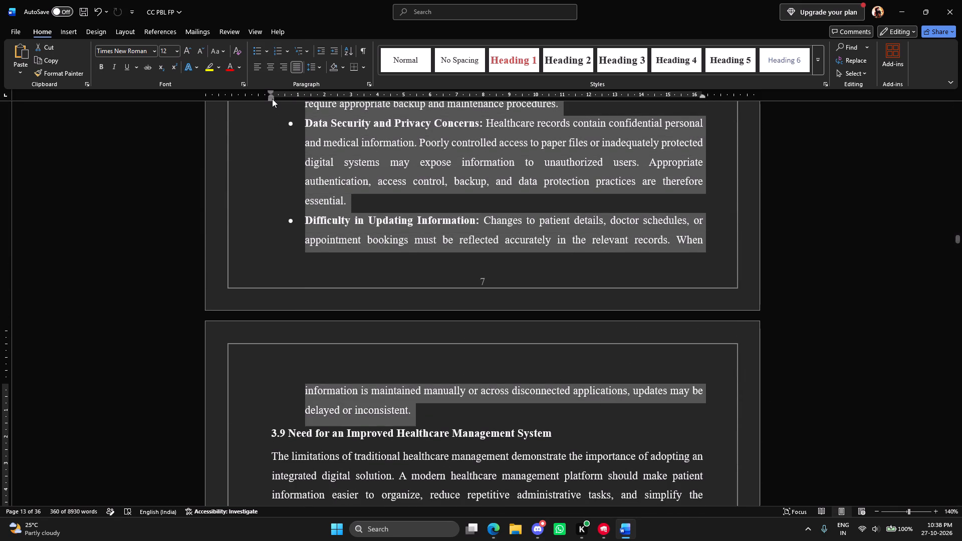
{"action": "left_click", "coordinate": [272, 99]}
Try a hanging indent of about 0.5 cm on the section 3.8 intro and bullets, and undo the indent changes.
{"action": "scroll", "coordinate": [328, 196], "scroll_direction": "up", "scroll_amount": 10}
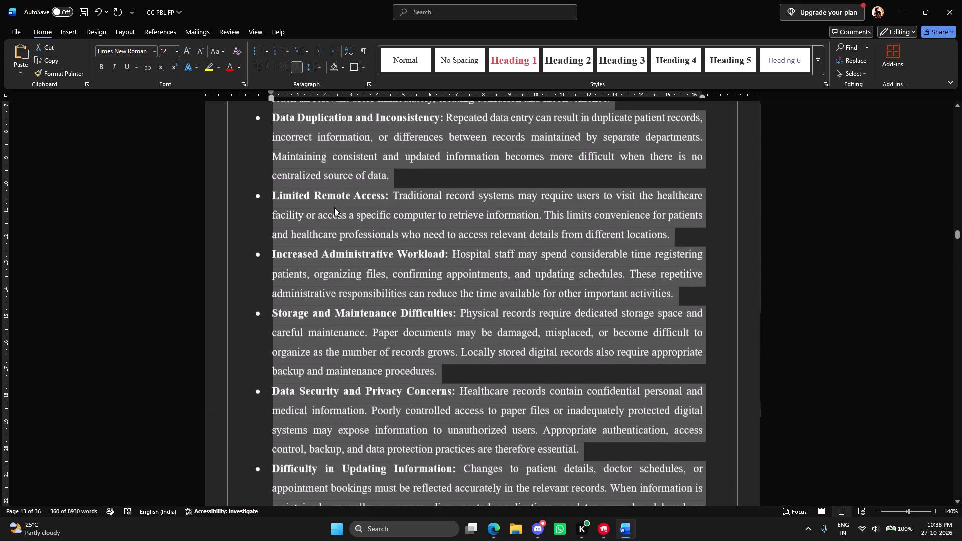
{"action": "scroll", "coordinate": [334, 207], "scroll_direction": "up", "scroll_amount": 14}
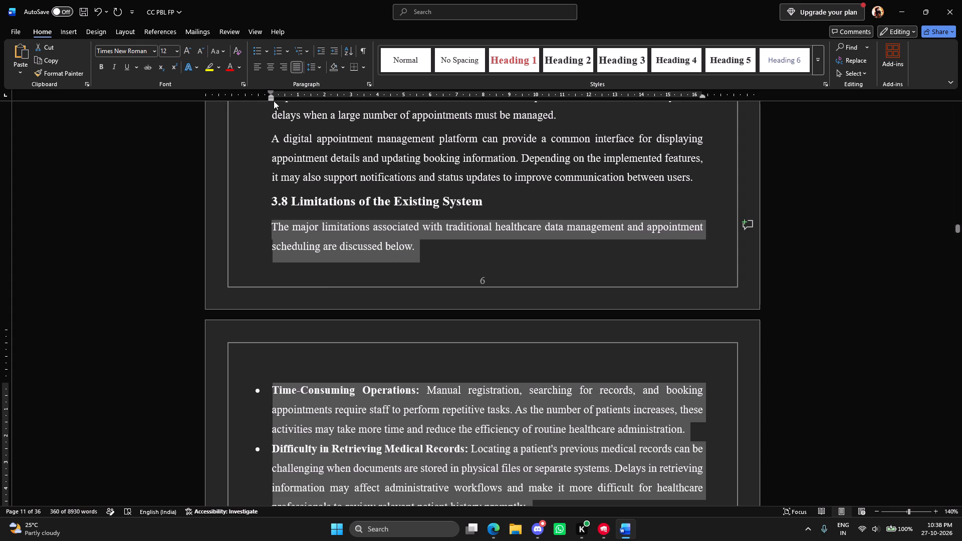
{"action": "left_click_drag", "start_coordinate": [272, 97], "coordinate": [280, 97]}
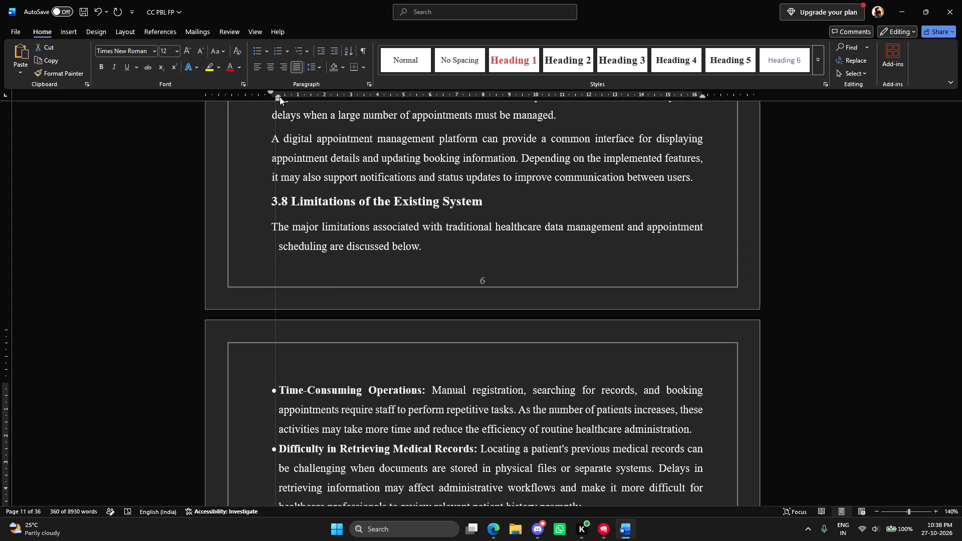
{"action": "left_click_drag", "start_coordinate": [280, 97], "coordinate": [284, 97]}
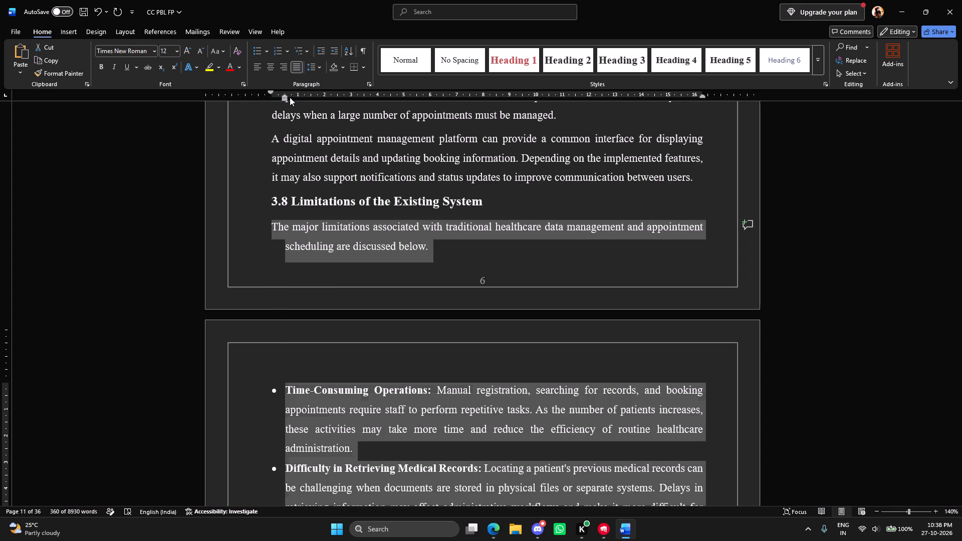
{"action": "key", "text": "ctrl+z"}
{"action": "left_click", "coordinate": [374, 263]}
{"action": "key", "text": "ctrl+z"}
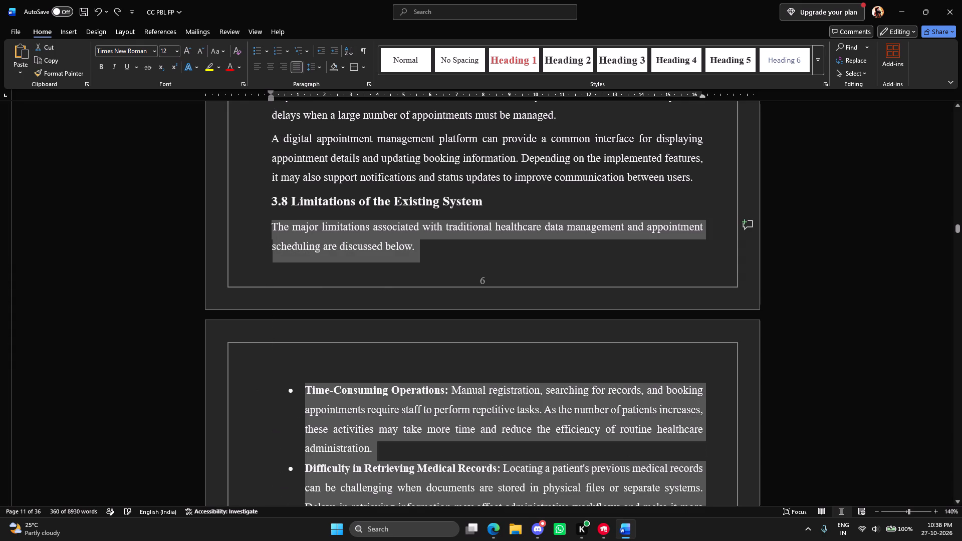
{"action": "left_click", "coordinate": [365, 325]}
Examine the layout of the section 3.8 intro paragraph and its bullets across pages 6 and 7.
{"action": "scroll", "coordinate": [363, 267], "scroll_direction": "down", "scroll_amount": 7}
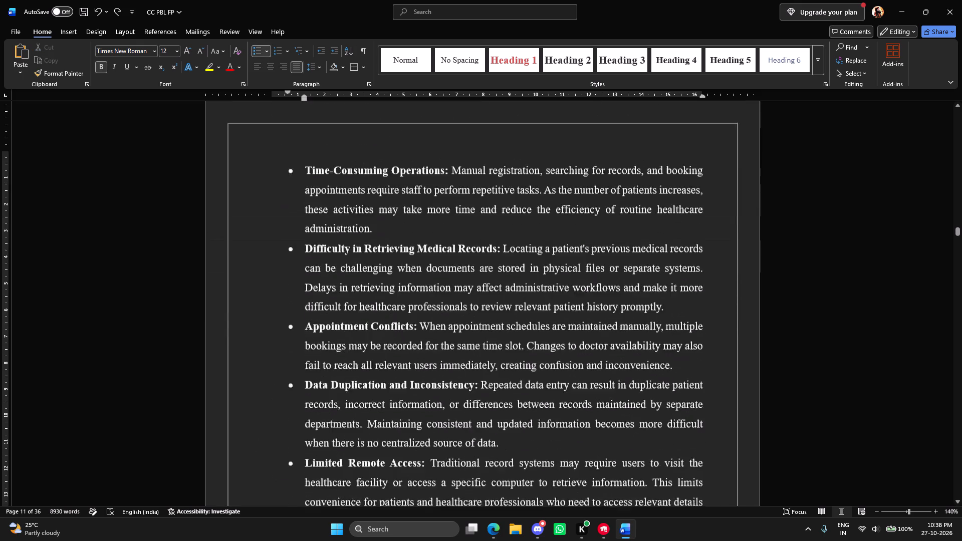
{"action": "scroll", "coordinate": [347, 237], "scroll_direction": "down", "scroll_amount": 9}
{"action": "scroll", "coordinate": [383, 268], "scroll_direction": "down", "scroll_amount": 3}
{"action": "scroll", "coordinate": [383, 268], "scroll_direction": "down", "scroll_amount": 3, "text": "ctrl"}
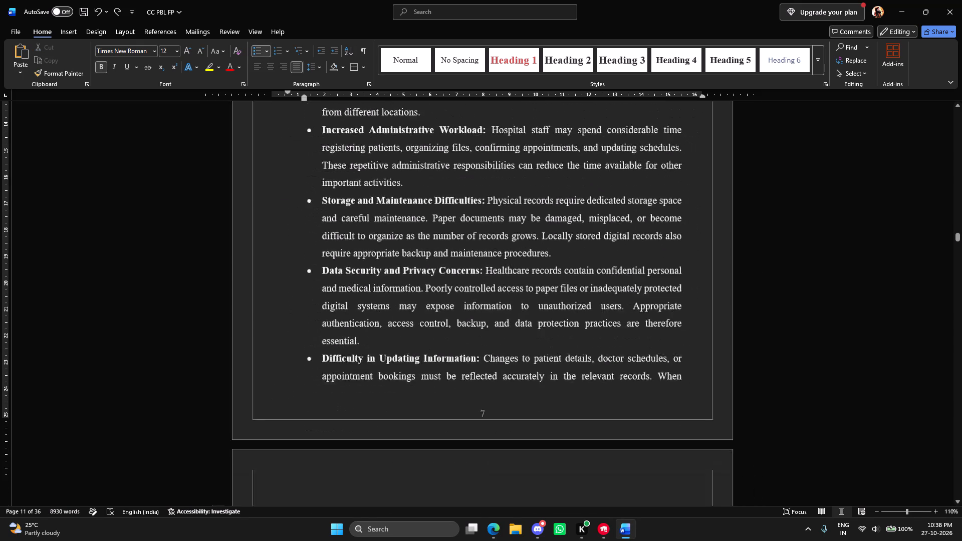
{"action": "scroll", "coordinate": [383, 268], "scroll_direction": "up", "scroll_amount": 2, "text": "ctrl"}
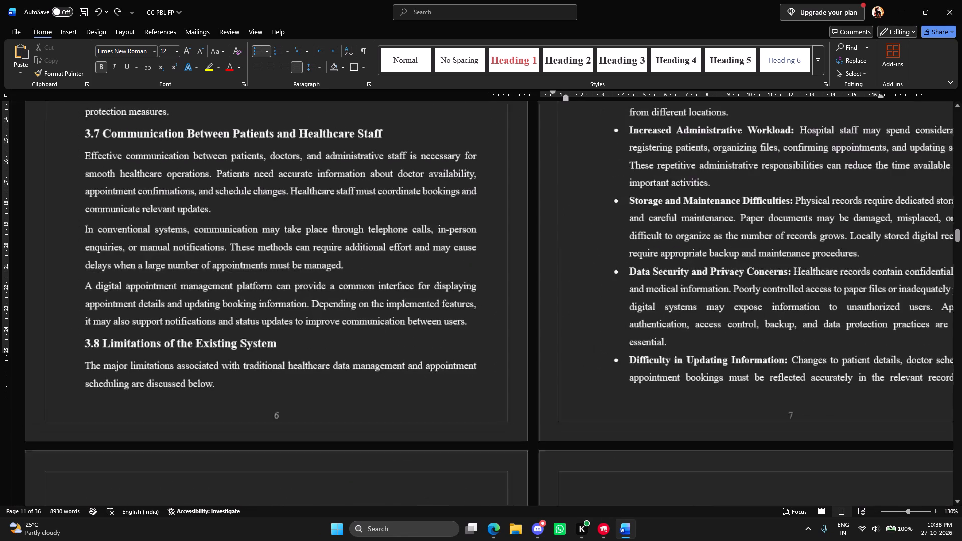
{"action": "scroll", "coordinate": [383, 268], "scroll_direction": "up", "scroll_amount": 1, "text": "ctrl"}
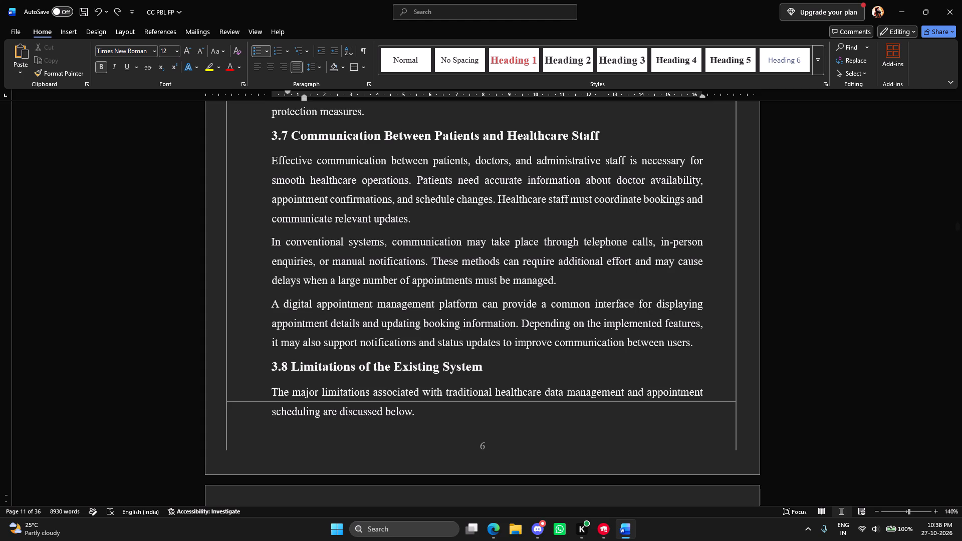
{"action": "scroll", "coordinate": [384, 236], "scroll_direction": "up", "scroll_amount": 5}
{"action": "scroll", "coordinate": [407, 254], "scroll_direction": "down", "scroll_amount": 8}
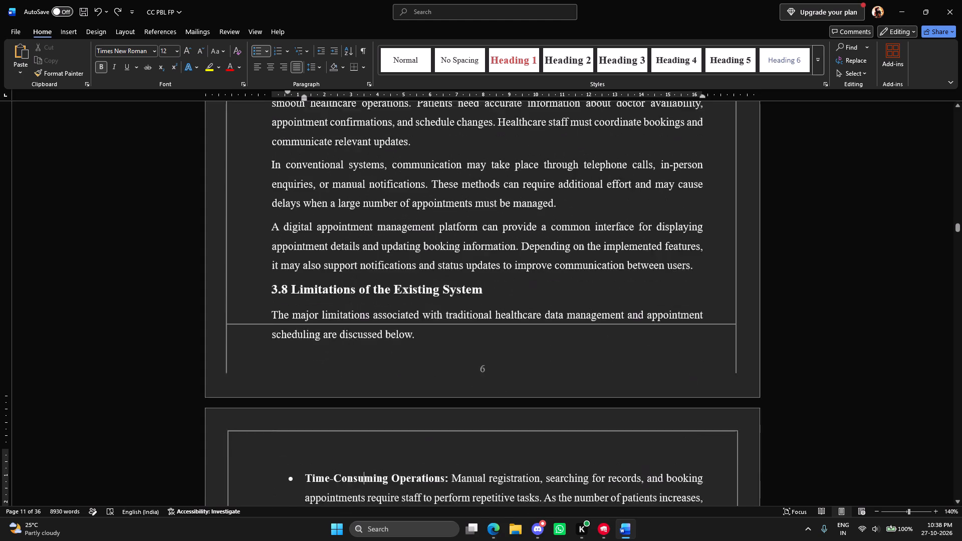
{"action": "scroll", "coordinate": [400, 249], "scroll_direction": "down", "scroll_amount": 4}
{"action": "left_click", "coordinate": [400, 249]}
{"action": "scroll", "coordinate": [414, 211], "scroll_direction": "up", "scroll_amount": 4}
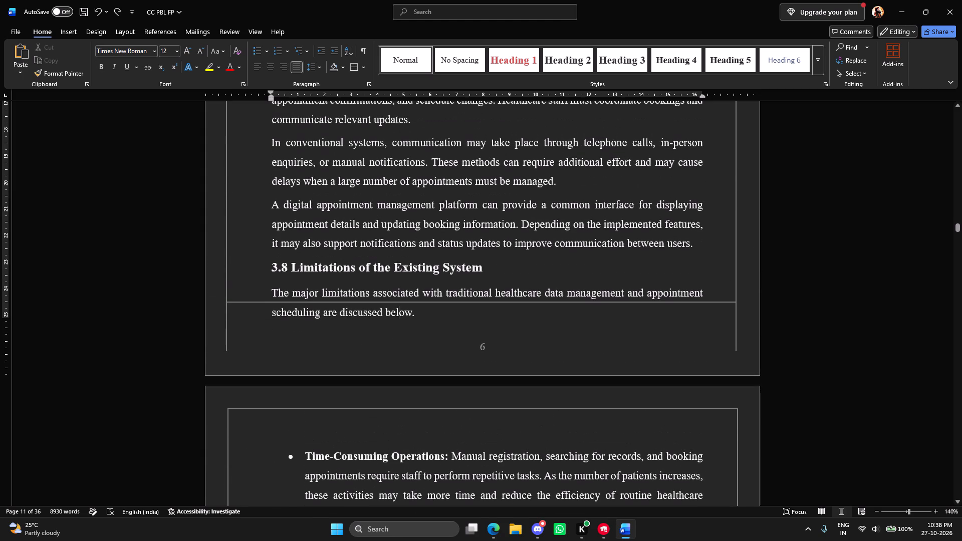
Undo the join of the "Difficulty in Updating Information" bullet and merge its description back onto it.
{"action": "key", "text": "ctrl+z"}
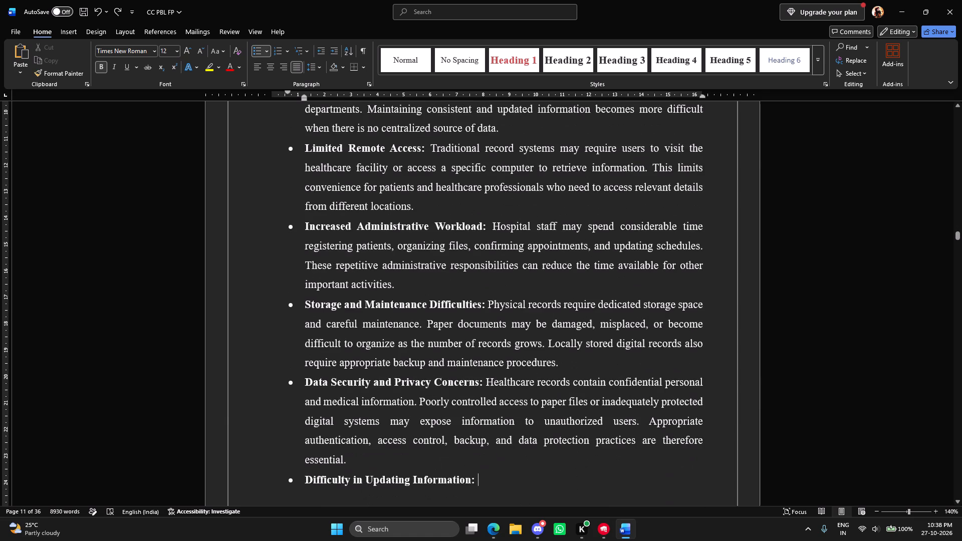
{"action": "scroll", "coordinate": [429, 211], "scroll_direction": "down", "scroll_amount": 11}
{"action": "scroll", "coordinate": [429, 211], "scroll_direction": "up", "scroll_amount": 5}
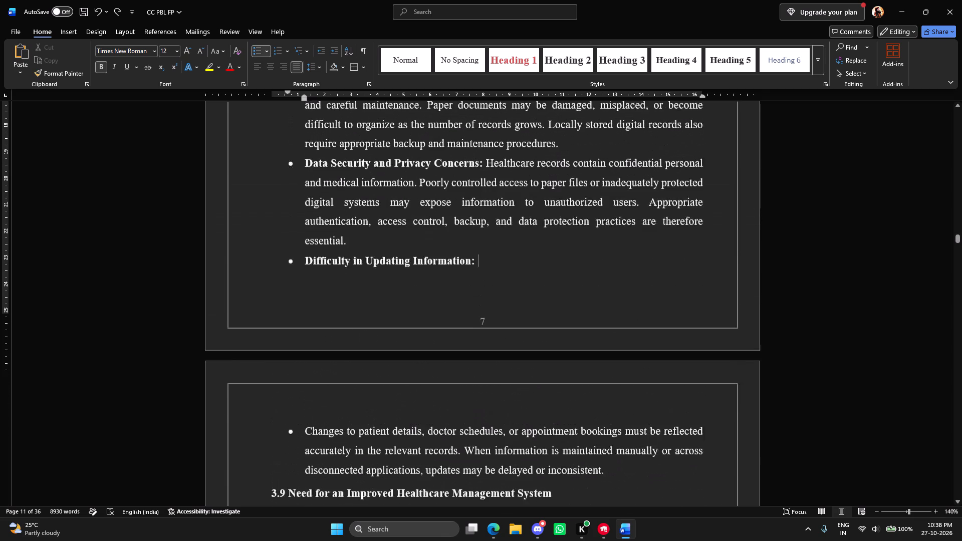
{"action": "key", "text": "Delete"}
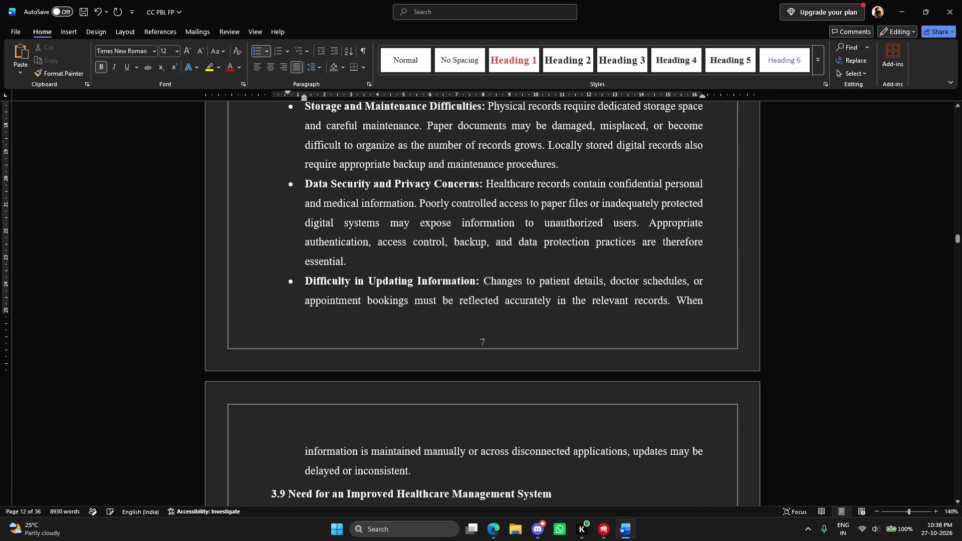
Select only the section 3.8 bullets and reduce their left indent so the text starts about 0.75 cm from the margin.
{"action": "left_click_drag", "start_coordinate": [438, 464], "coordinate": [410, 398]}
{"action": "scroll", "coordinate": [410, 398], "scroll_direction": "up", "scroll_amount": 8}
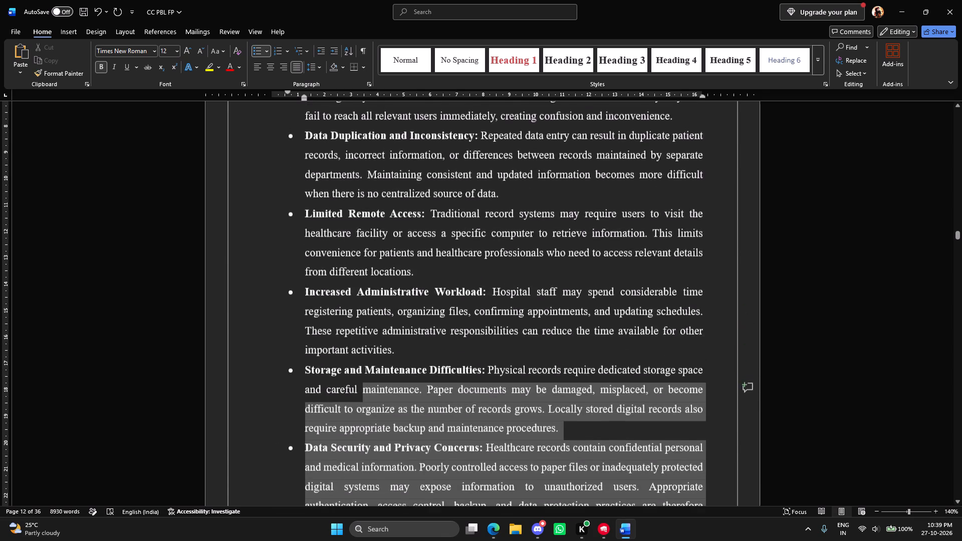
{"action": "left_click_drag", "start_coordinate": [410, 398], "coordinate": [310, 361]}
{"action": "scroll", "coordinate": [410, 398], "scroll_direction": "up", "scroll_amount": 13}
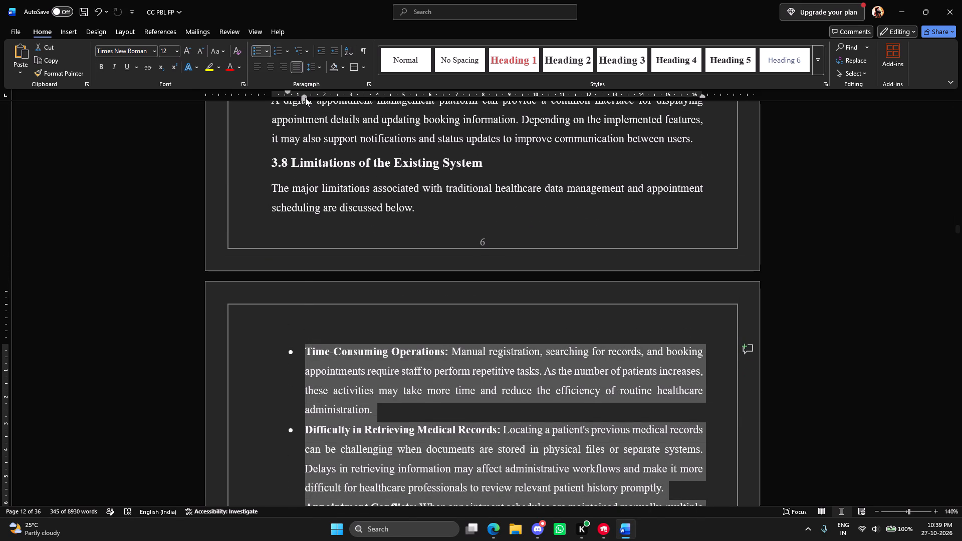
{"action": "left_click_drag", "start_coordinate": [305, 98], "coordinate": [292, 98]}
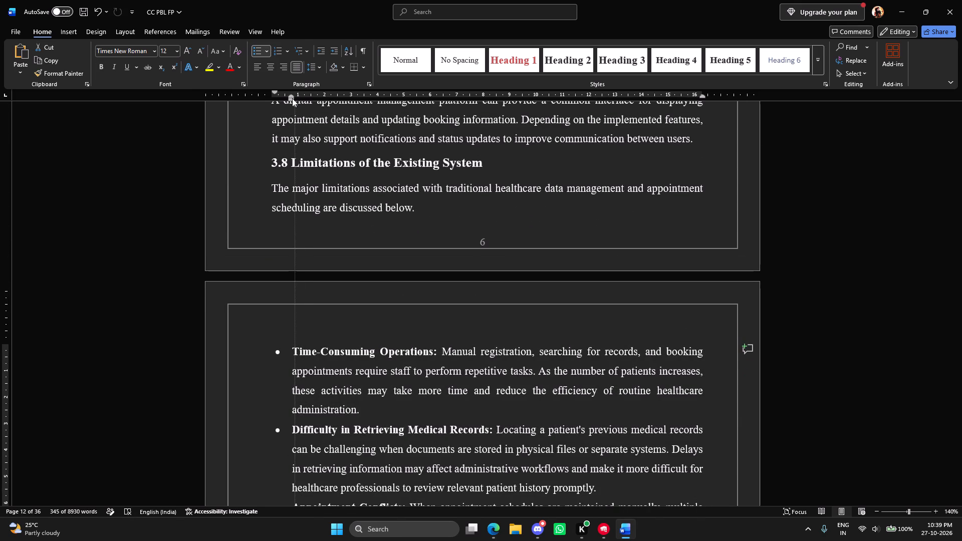
{"action": "left_click_drag", "start_coordinate": [292, 98], "coordinate": [287, 98]}
{"action": "left_click_drag", "start_coordinate": [287, 98], "coordinate": [288, 98]}
{"action": "left_click", "coordinate": [492, 385]}
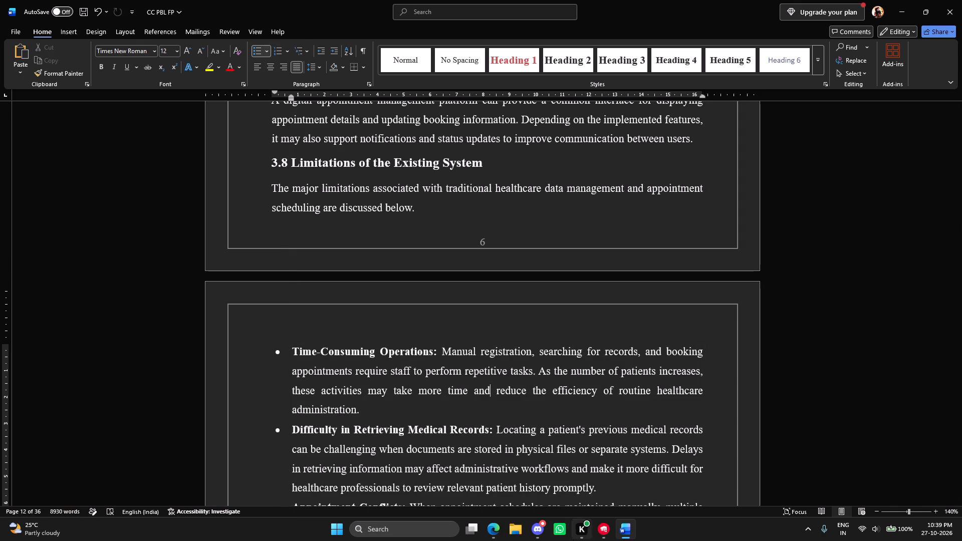
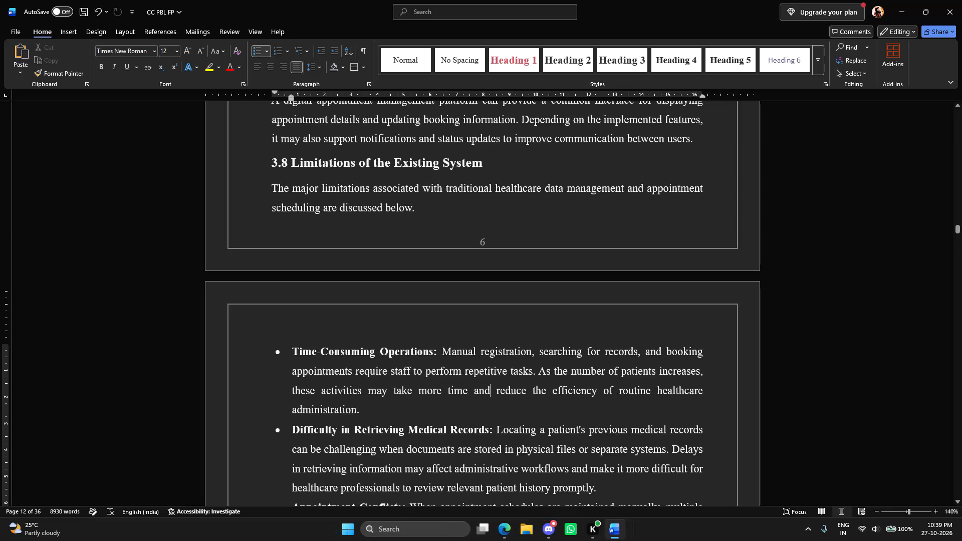
Examine the indentation and page flow of the section 3.8 bullets from "Time-Consuming Operations" to "Difficulty in Updating Information".
{"action": "scroll", "coordinate": [333, 389], "scroll_direction": "down", "scroll_amount": 14}
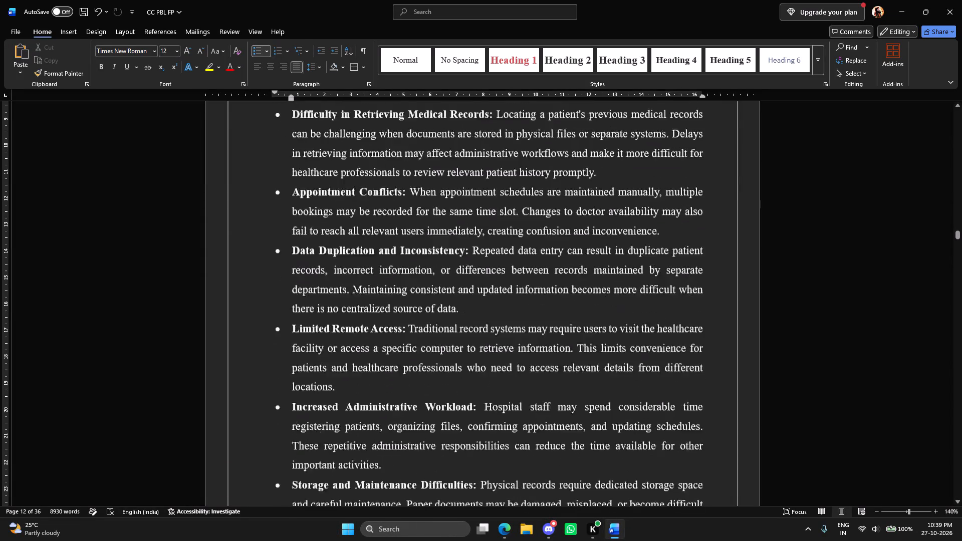
{"action": "scroll", "coordinate": [336, 392], "scroll_direction": "down", "scroll_amount": 11}
{"action": "scroll", "coordinate": [336, 392], "scroll_direction": "up", "scroll_amount": 6}
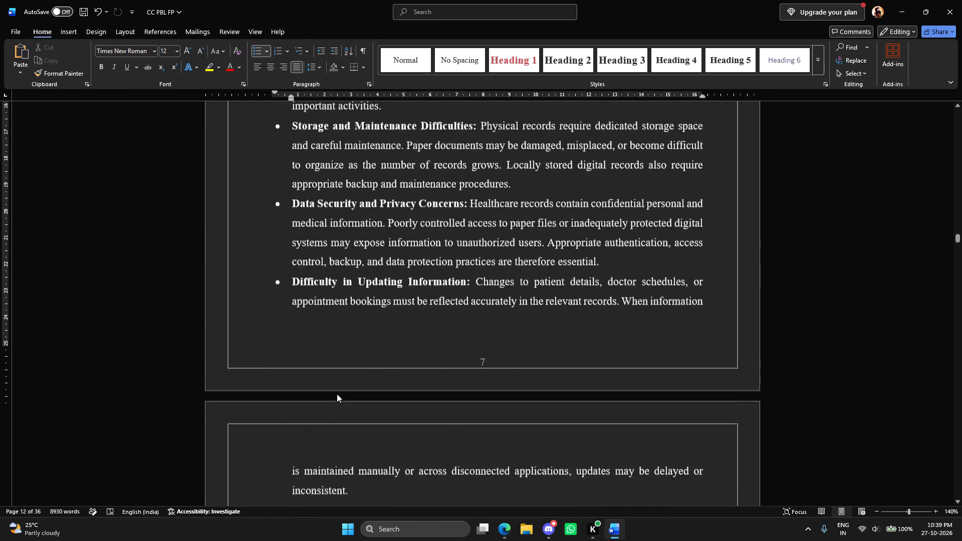
{"action": "scroll", "coordinate": [337, 394], "scroll_direction": "up", "scroll_amount": 12}
{"action": "scroll", "coordinate": [344, 400], "scroll_direction": "down", "scroll_amount": 10}
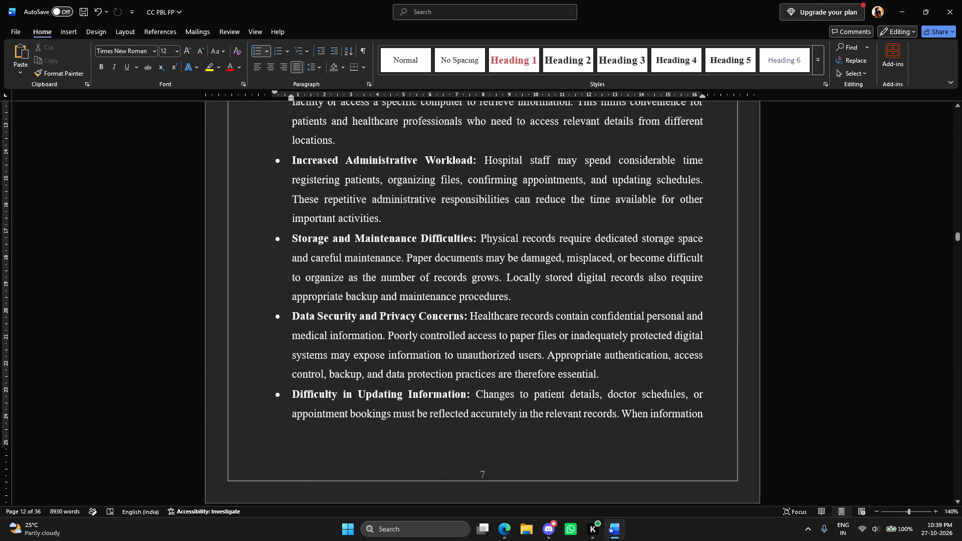
{"action": "scroll", "coordinate": [552, 378], "scroll_direction": "up", "scroll_amount": 7}
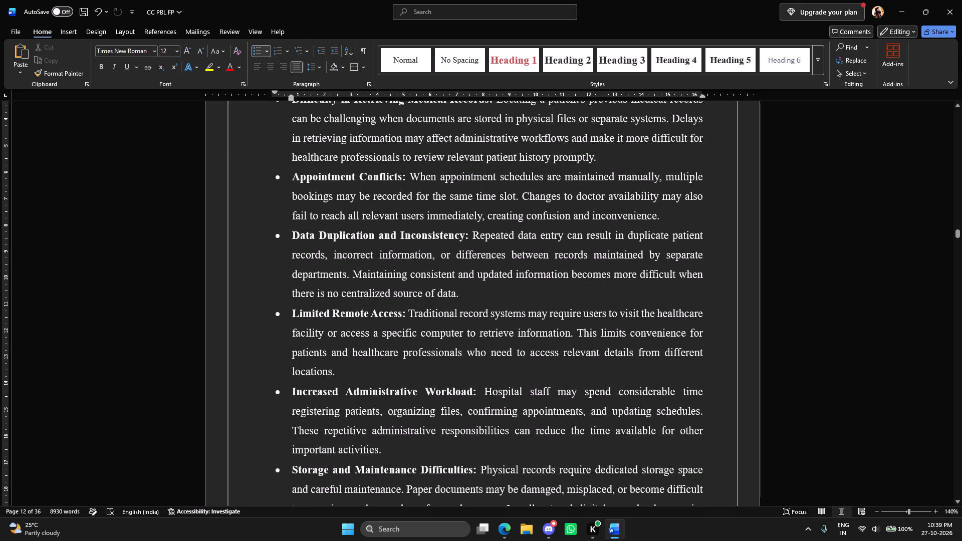
{"action": "scroll", "coordinate": [552, 378], "scroll_direction": "up", "scroll_amount": 11}
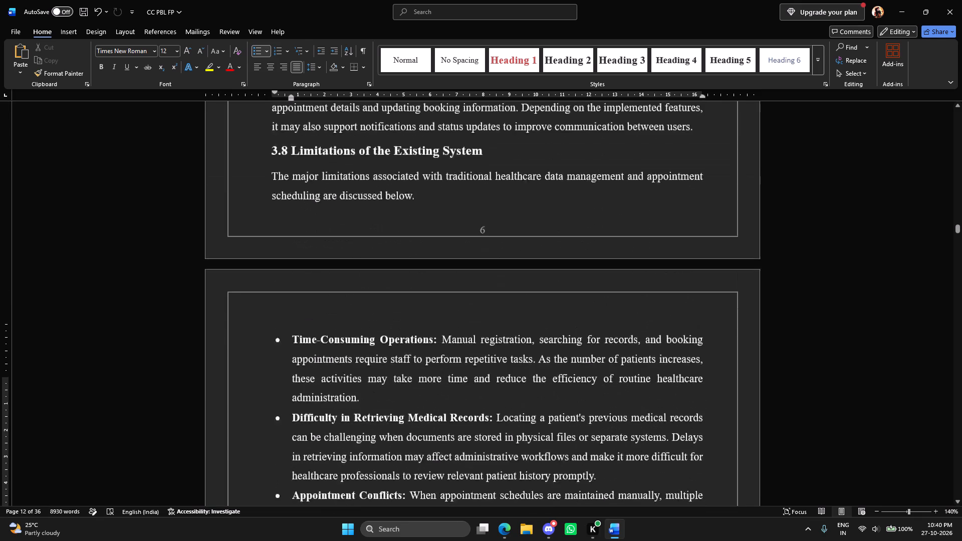
{"action": "scroll", "coordinate": [550, 380], "scroll_direction": "down", "scroll_amount": 16}
{"action": "scroll", "coordinate": [550, 381], "scroll_direction": "down", "scroll_amount": 7}
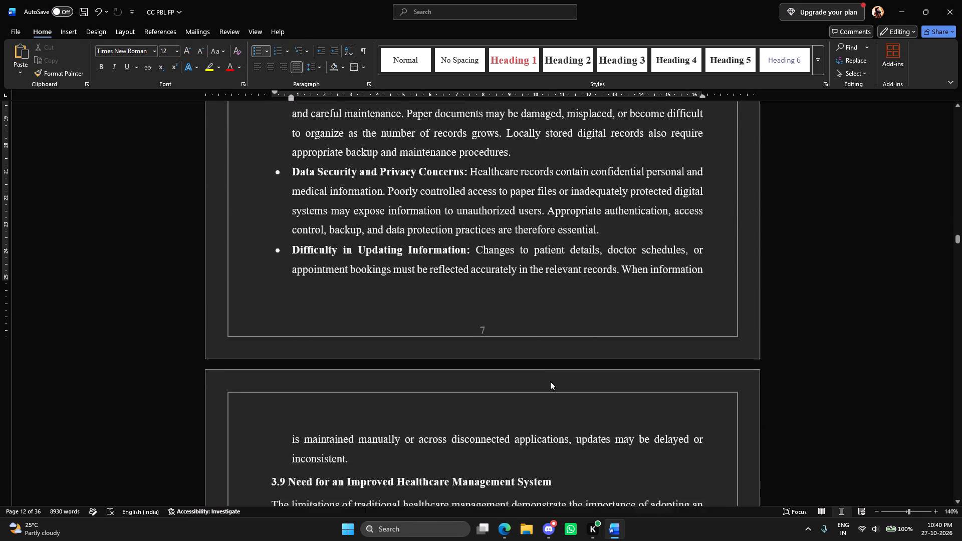
Enlarge the "3.10 Summary" and "3.9 Need for an Improved Healthcare Management System" headings to 14 pt, and check the size against heading 3.8.
{"action": "scroll", "coordinate": [550, 381], "scroll_direction": "down", "scroll_amount": 18}
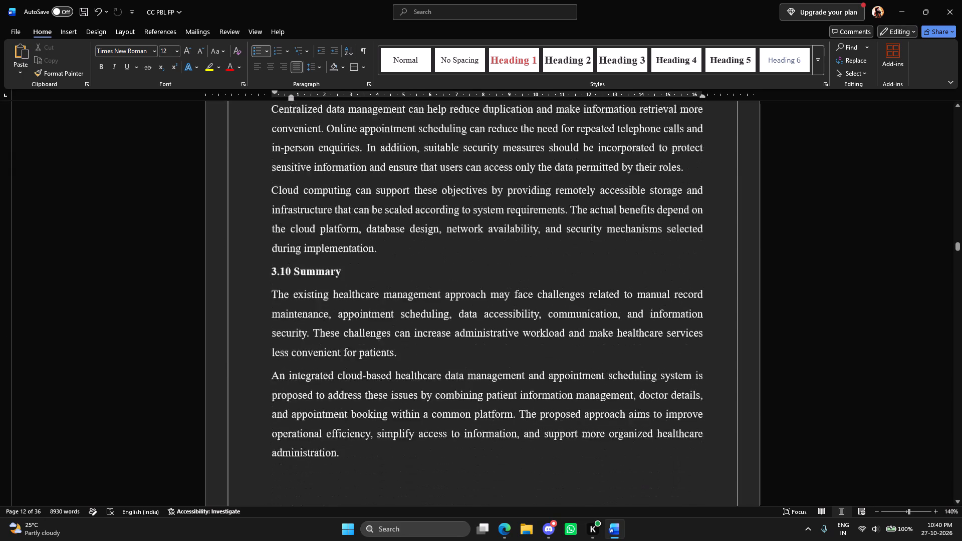
{"action": "scroll", "coordinate": [550, 381], "scroll_direction": "down", "scroll_amount": 7}
{"action": "scroll", "coordinate": [550, 381], "scroll_direction": "up", "scroll_amount": 11}
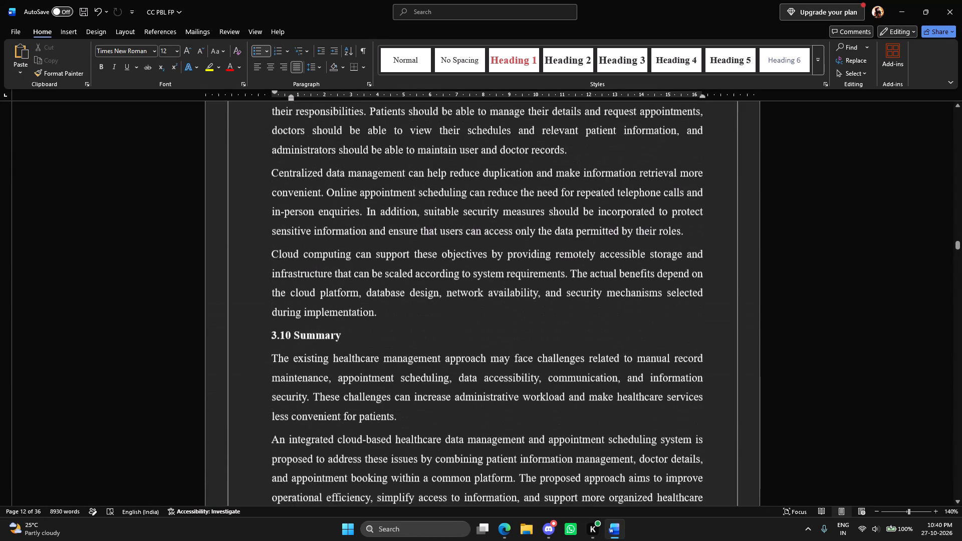
{"action": "triple_click", "coordinate": [323, 349]}
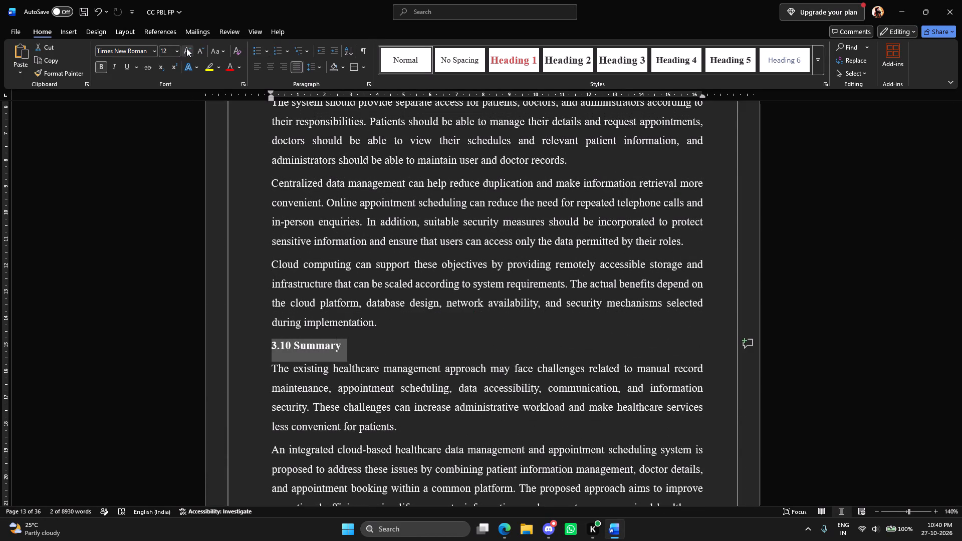
{"action": "left_click", "coordinate": [186, 48]}
{"action": "scroll", "coordinate": [292, 207], "scroll_direction": "up", "scroll_amount": 7}
{"action": "triple_click", "coordinate": [309, 230]}
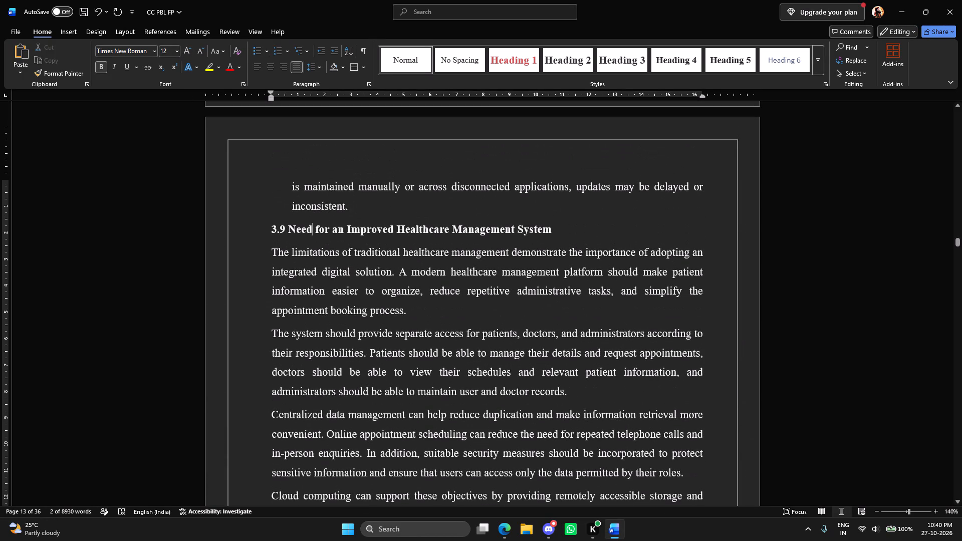
{"action": "left_click", "coordinate": [185, 46]}
{"action": "scroll", "coordinate": [312, 264], "scroll_direction": "up", "scroll_amount": 11}
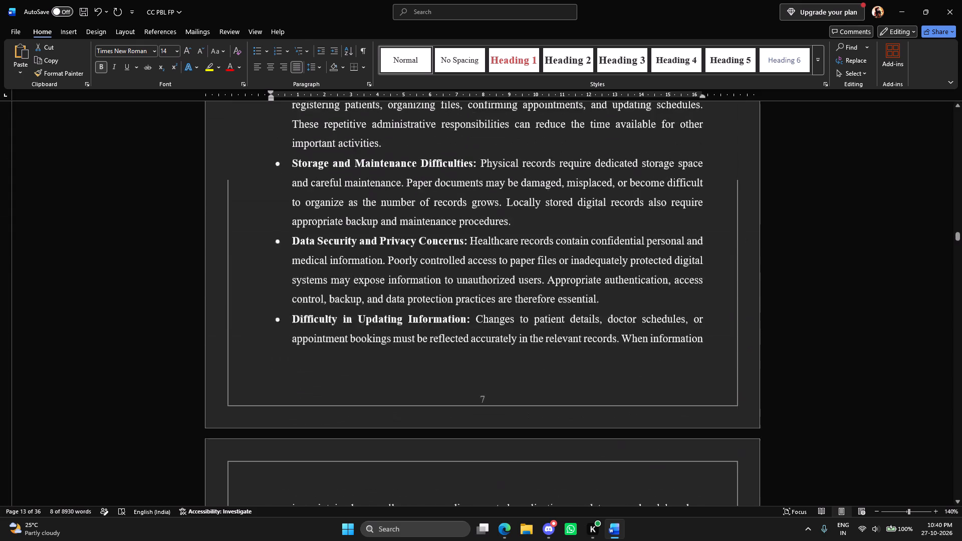
{"action": "scroll", "coordinate": [320, 281], "scroll_direction": "up", "scroll_amount": 14}
{"action": "scroll", "coordinate": [335, 238], "scroll_direction": "up", "scroll_amount": 2}
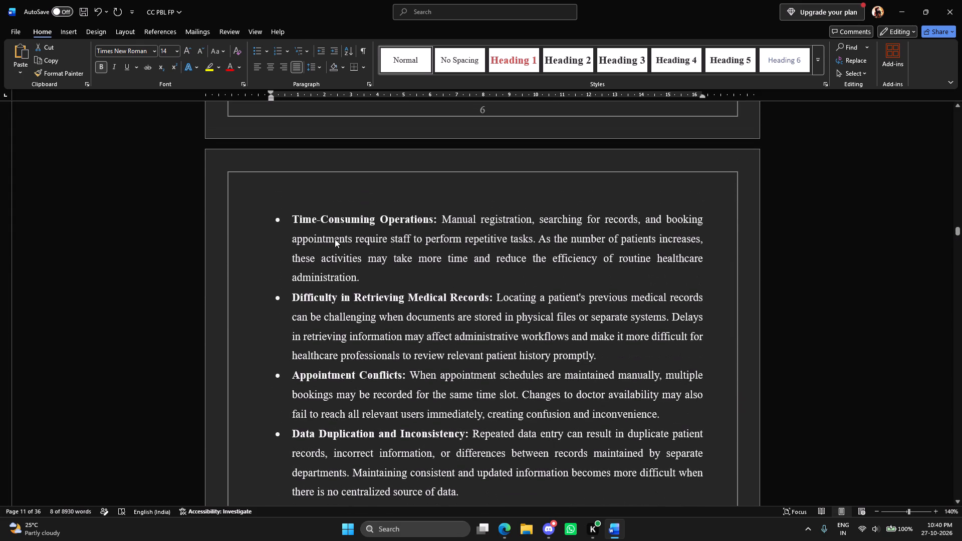
{"action": "scroll", "coordinate": [335, 239], "scroll_direction": "up", "scroll_amount": 3}
{"action": "triple_click", "coordinate": [337, 195]}
{"action": "scroll", "coordinate": [363, 254], "scroll_direction": "up", "scroll_amount": 3}
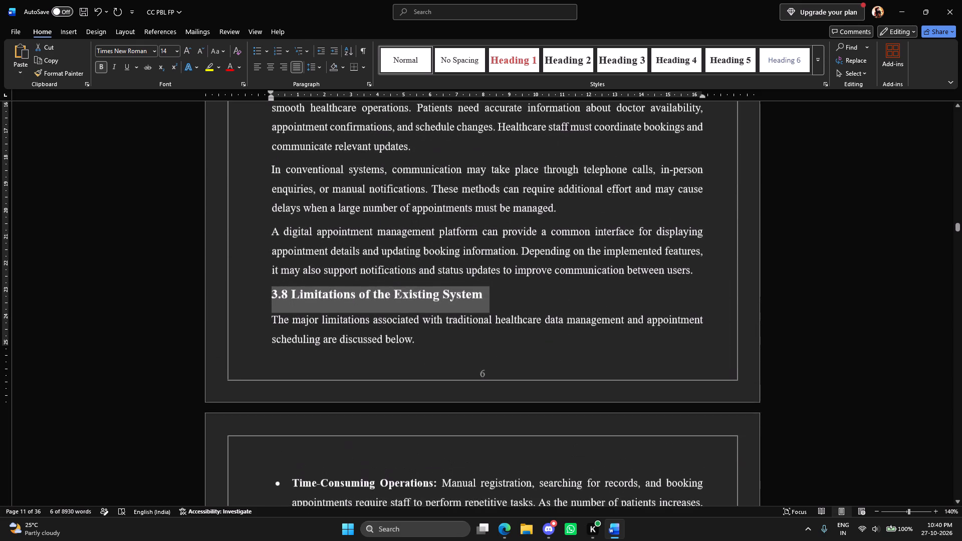
{"action": "scroll", "coordinate": [359, 284], "scroll_direction": "down", "scroll_amount": 20}
{"action": "scroll", "coordinate": [359, 284], "scroll_direction": "down", "scroll_amount": 16}
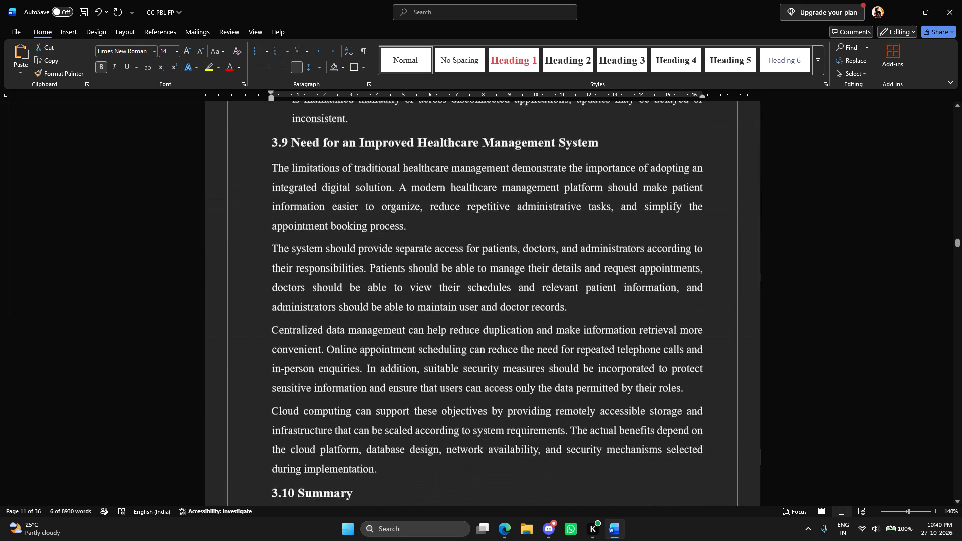
{"action": "scroll", "coordinate": [356, 291], "scroll_direction": "down", "scroll_amount": 15}
{"action": "scroll", "coordinate": [368, 295], "scroll_direction": "down", "scroll_amount": 7}
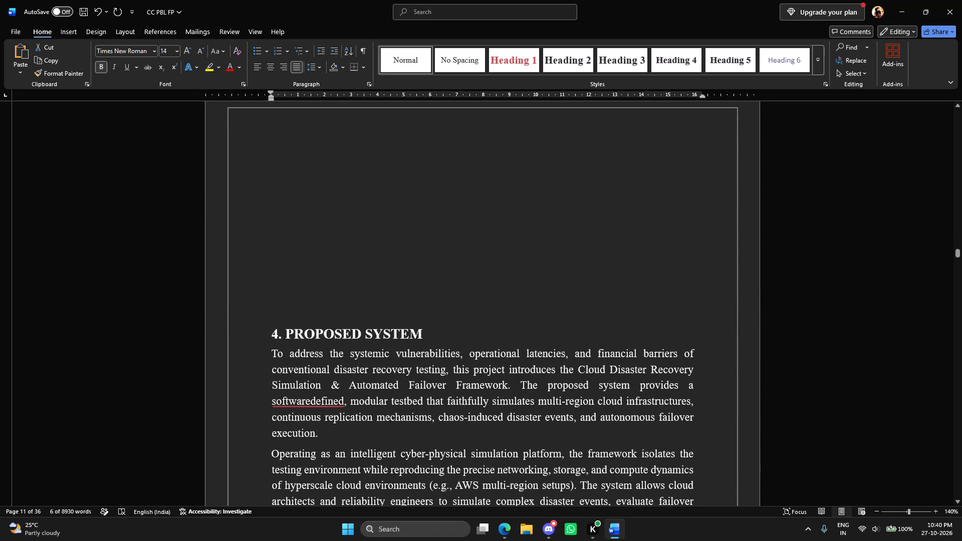
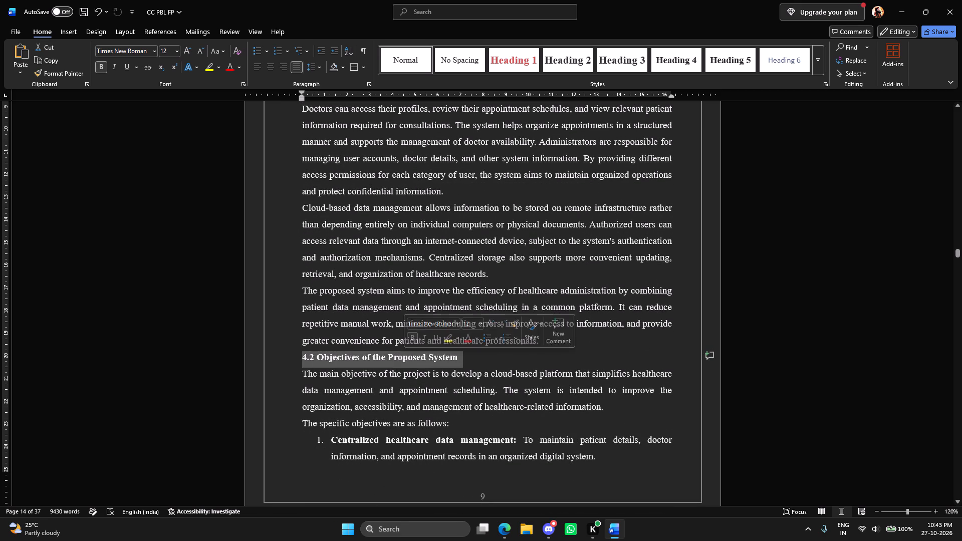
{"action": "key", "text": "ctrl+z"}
Increase the font size of the "4.1 Proposed System" and "4.2 Objectives of the Proposed System" subheadings to 14.
{"action": "scroll", "coordinate": [379, 282], "scroll_direction": "up", "scroll_amount": 3}
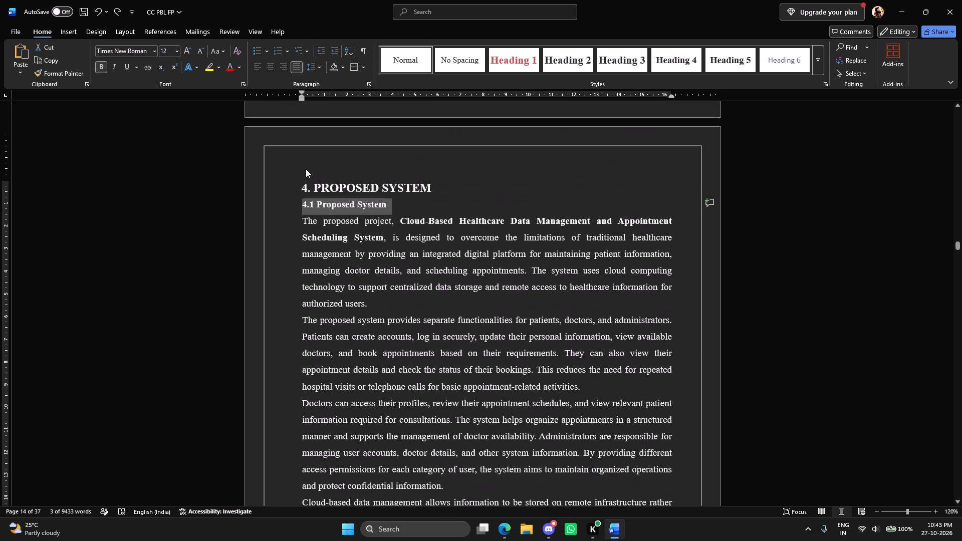
{"action": "left_click", "coordinate": [183, 49]}
{"action": "scroll", "coordinate": [281, 247], "scroll_direction": "down", "scroll_amount": 11}
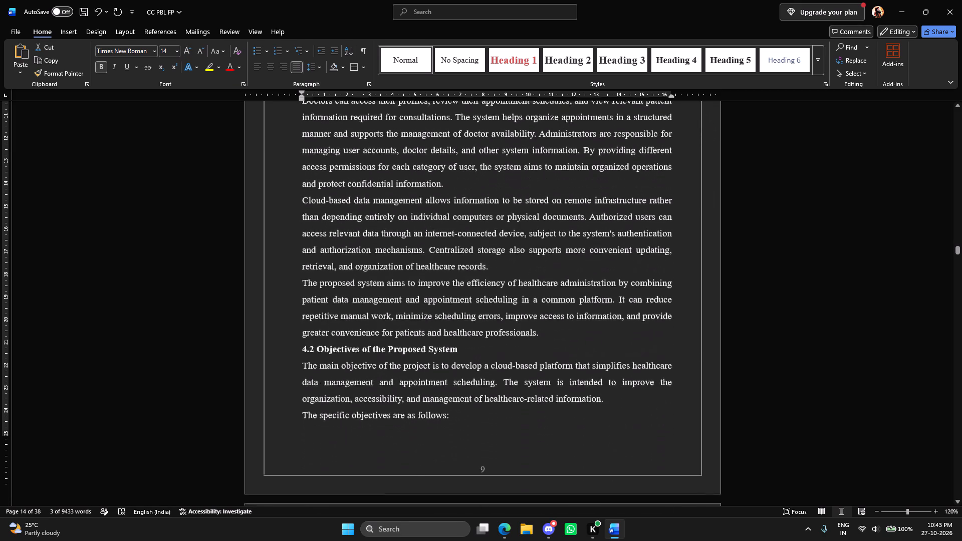
{"action": "triple_click", "coordinate": [340, 339]}
{"action": "left_click", "coordinate": [188, 53]}
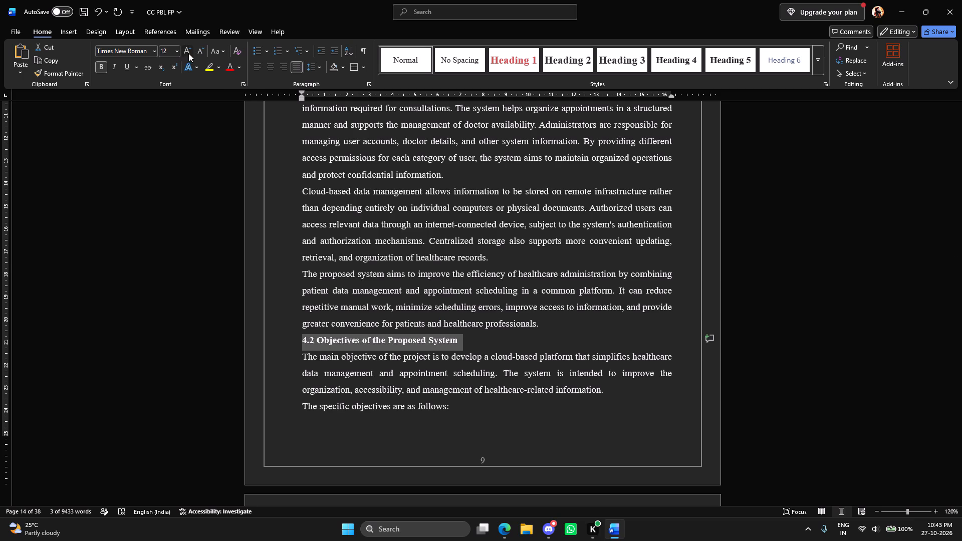
Convert the numbered objectives under 4.2, from Centralized healthcare data management to Scalability and flexibility, into a bulleted list.
{"action": "scroll", "coordinate": [329, 325], "scroll_direction": "down", "scroll_amount": 8}
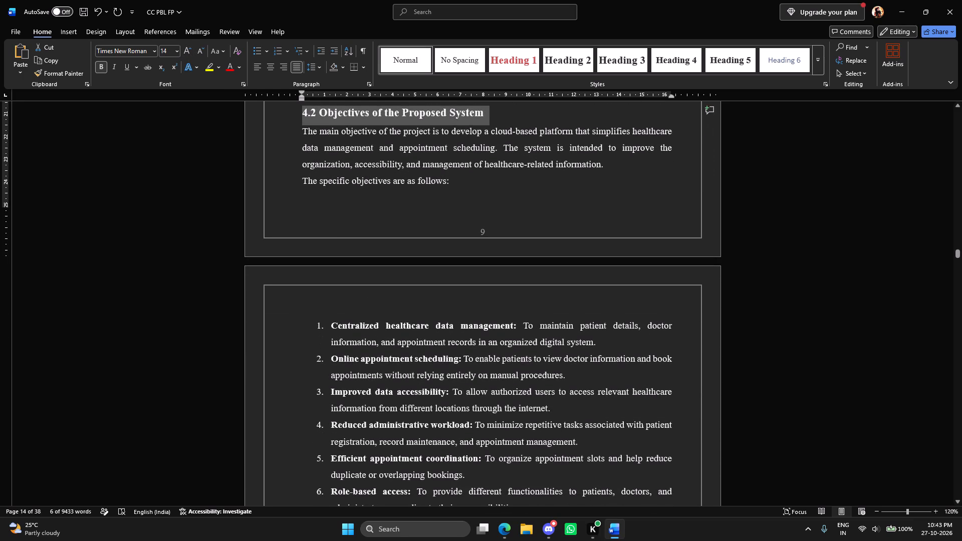
{"action": "left_click", "coordinate": [318, 328]}
{"action": "left_click", "coordinate": [404, 339]}
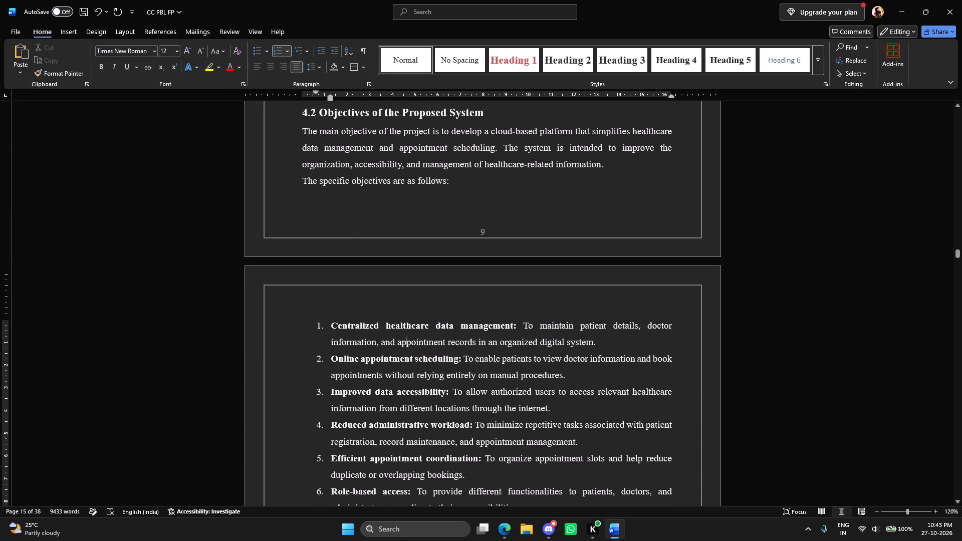
{"action": "scroll", "coordinate": [414, 357], "scroll_direction": "down", "scroll_amount": 5}
{"action": "left_click_drag", "start_coordinate": [494, 434], "coordinate": [447, 387]}
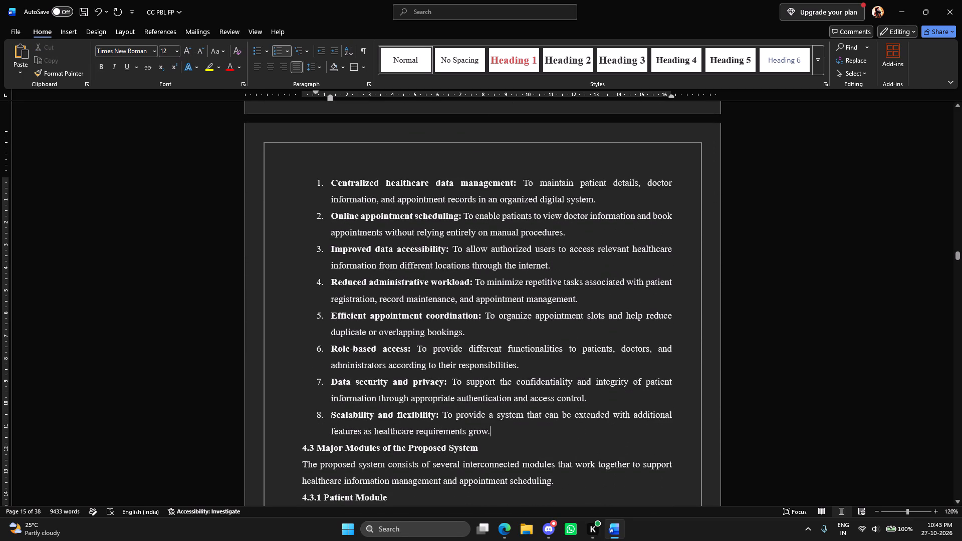
{"action": "left_click_drag", "start_coordinate": [447, 387], "coordinate": [325, 191]}
{"action": "left_click", "coordinate": [258, 48]}
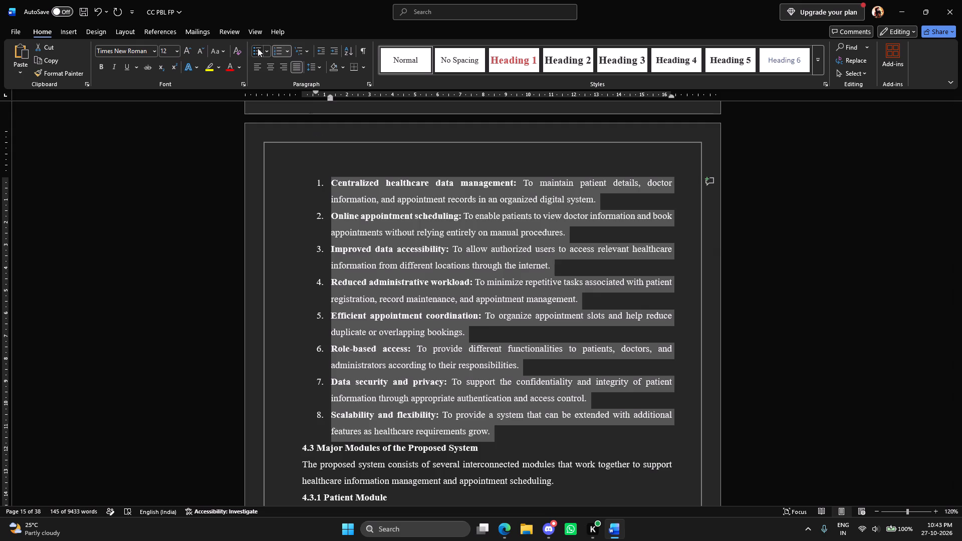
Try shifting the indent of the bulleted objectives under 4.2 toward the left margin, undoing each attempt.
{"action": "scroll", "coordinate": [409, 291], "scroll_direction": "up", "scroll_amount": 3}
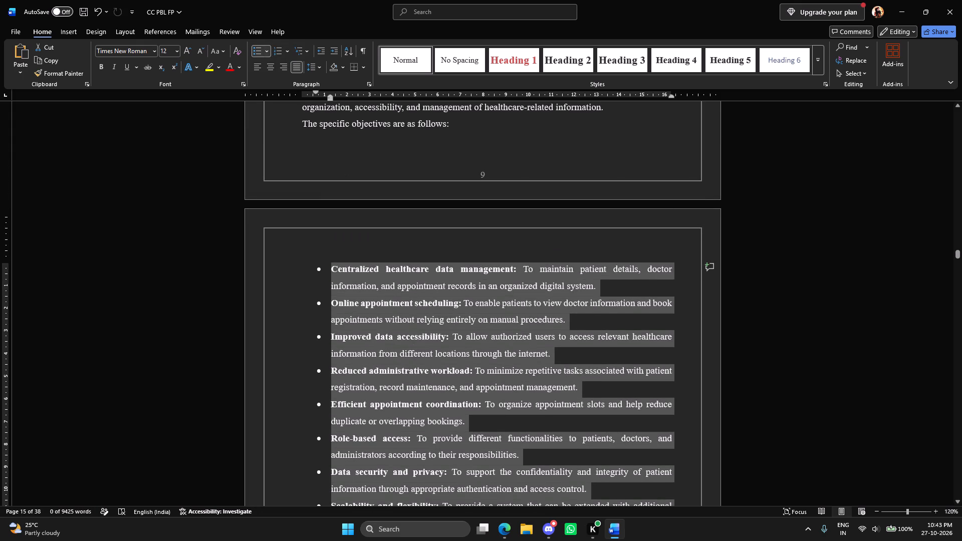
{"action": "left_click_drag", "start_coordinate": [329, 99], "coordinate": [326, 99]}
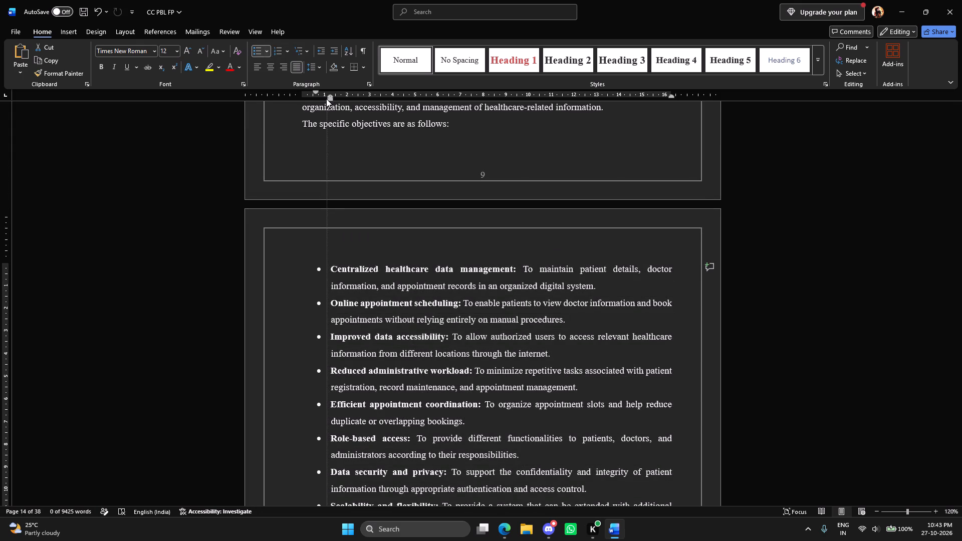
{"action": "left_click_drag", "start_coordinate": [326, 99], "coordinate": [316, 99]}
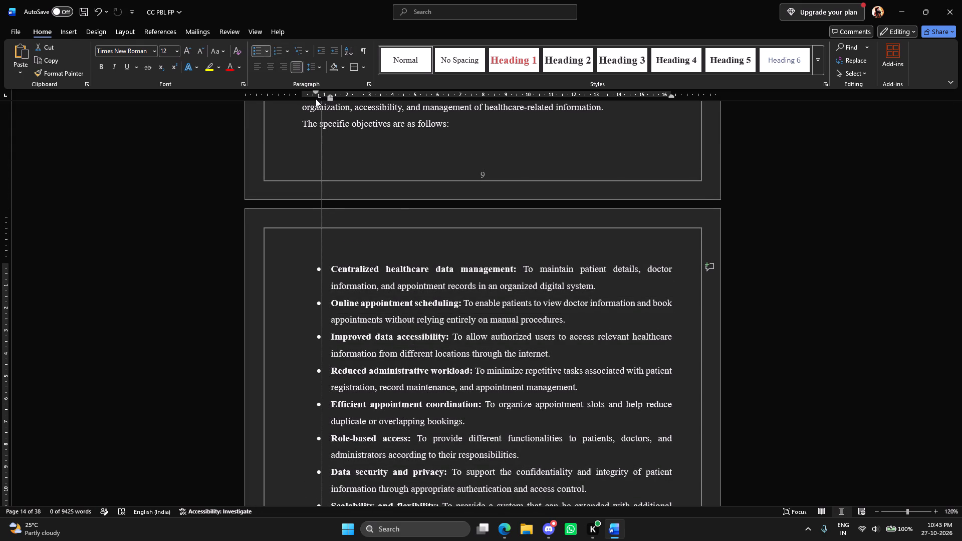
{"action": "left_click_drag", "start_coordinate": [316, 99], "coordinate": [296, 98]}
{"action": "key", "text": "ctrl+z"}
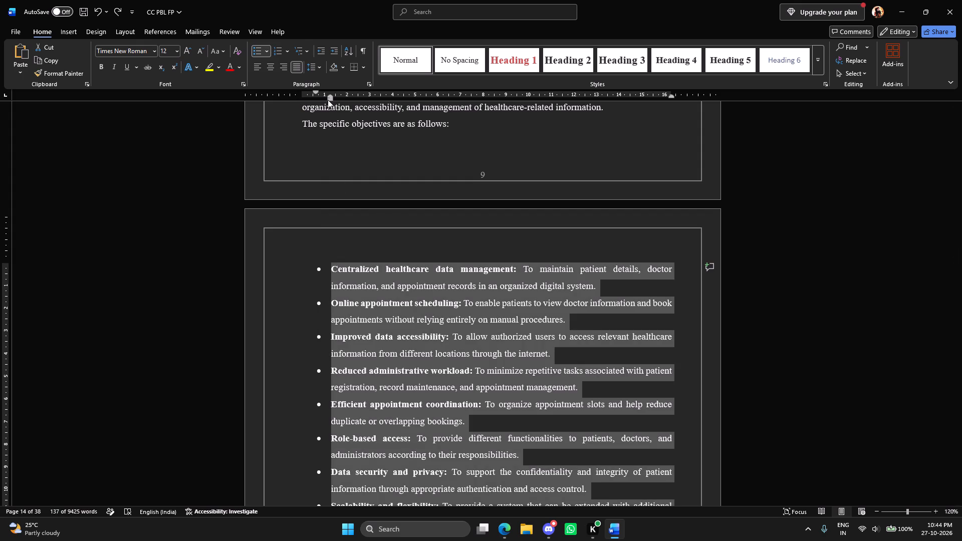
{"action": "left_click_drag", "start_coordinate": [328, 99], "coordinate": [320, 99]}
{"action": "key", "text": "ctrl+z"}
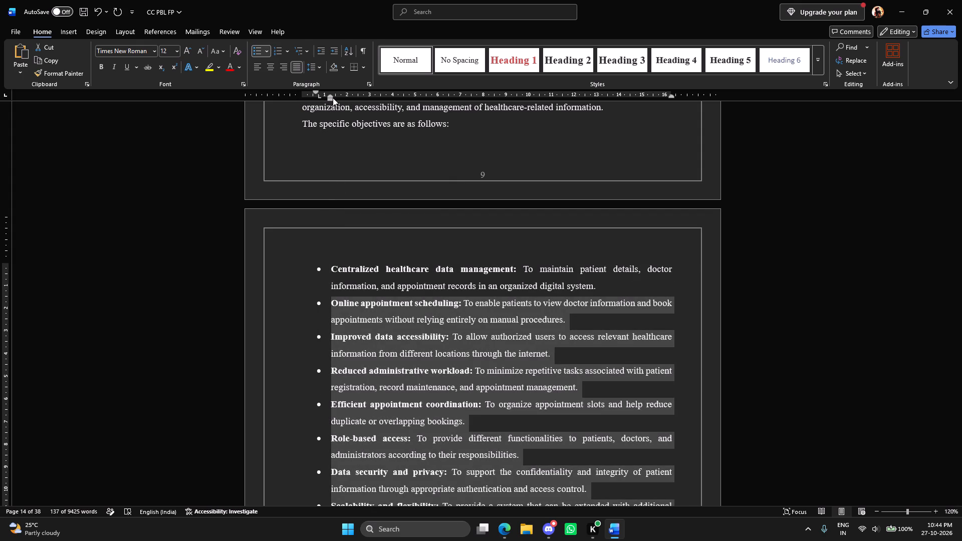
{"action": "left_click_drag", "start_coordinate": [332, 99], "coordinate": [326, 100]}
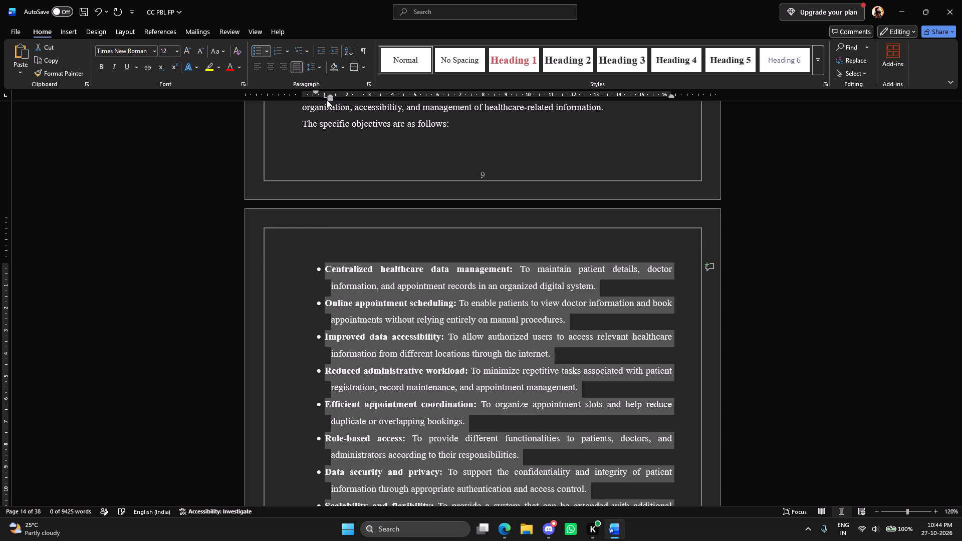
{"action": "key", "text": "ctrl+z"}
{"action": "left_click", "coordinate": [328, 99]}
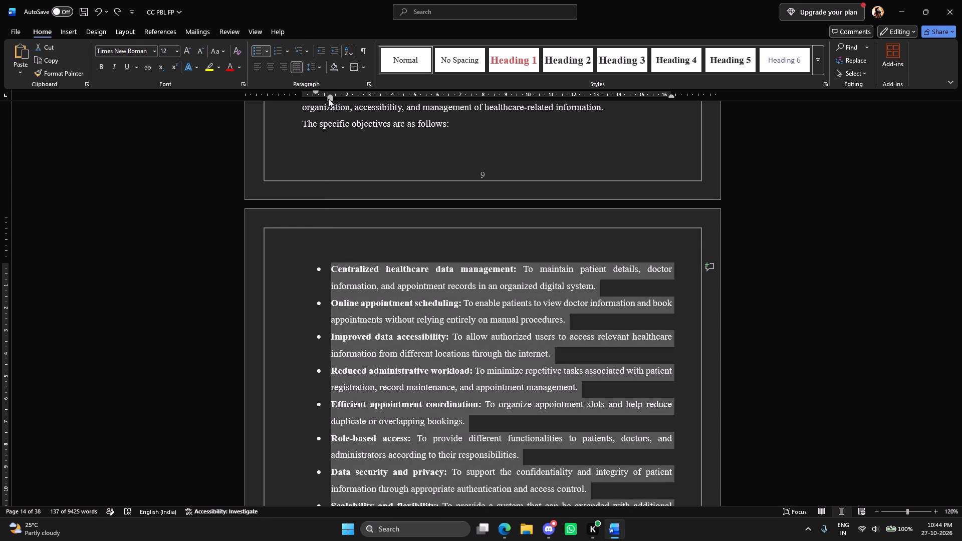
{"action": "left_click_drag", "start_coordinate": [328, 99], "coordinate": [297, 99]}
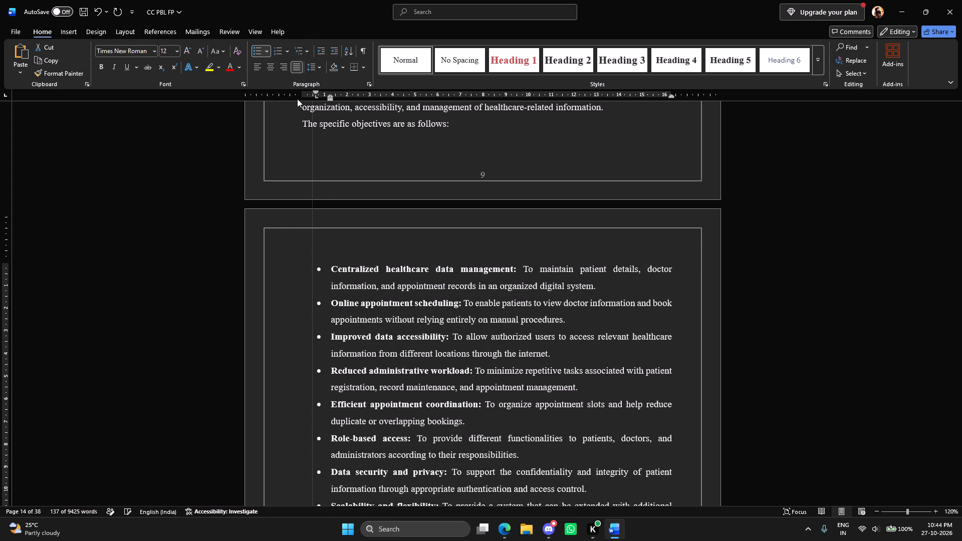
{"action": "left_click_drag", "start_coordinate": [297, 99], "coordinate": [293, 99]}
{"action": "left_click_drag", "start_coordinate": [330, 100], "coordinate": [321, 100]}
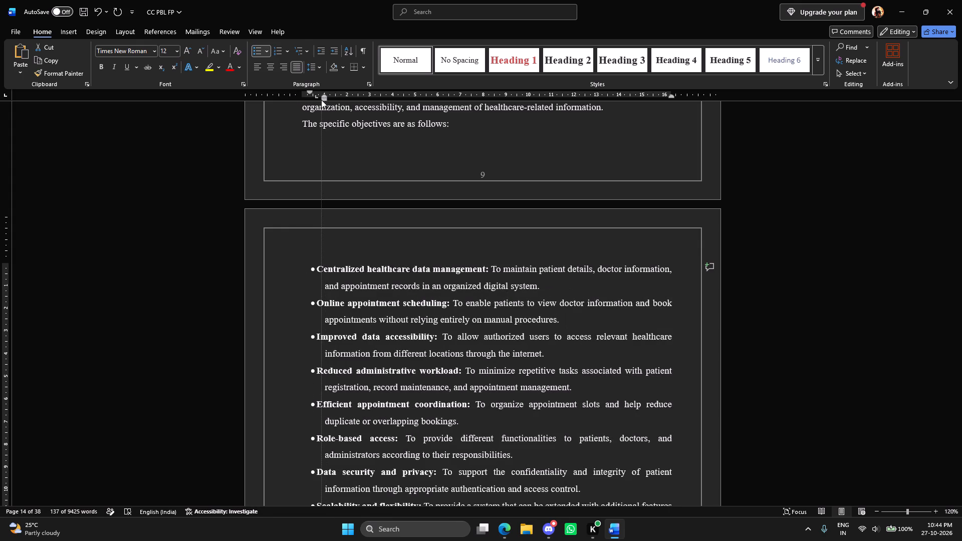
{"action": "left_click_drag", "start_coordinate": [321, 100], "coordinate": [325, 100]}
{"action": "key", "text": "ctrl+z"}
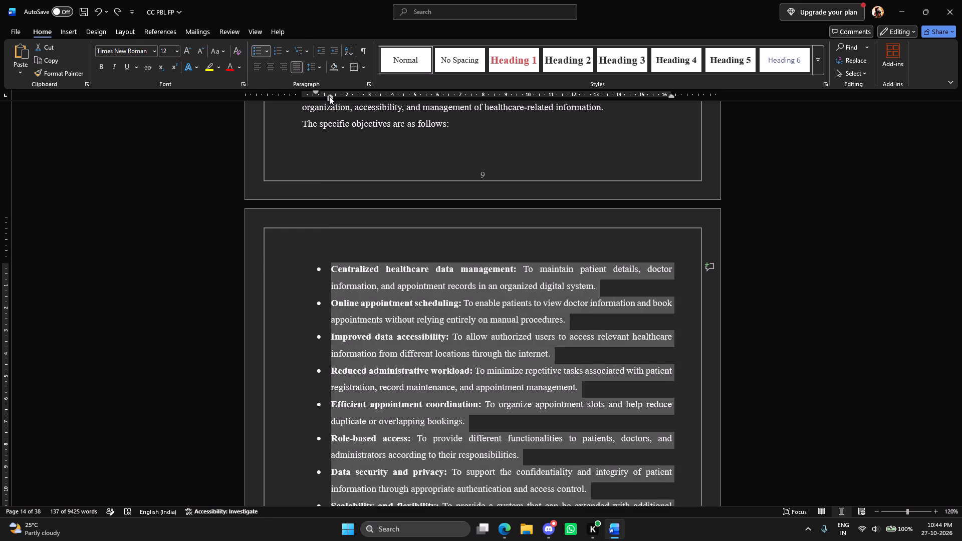
Reduce the indent of the bulleted objectives under 4.2 so their text starts about 1 cm from the left margin.
{"action": "left_click_drag", "start_coordinate": [329, 96], "coordinate": [340, 98]}
{"action": "left_click_drag", "start_coordinate": [331, 100], "coordinate": [323, 100]}
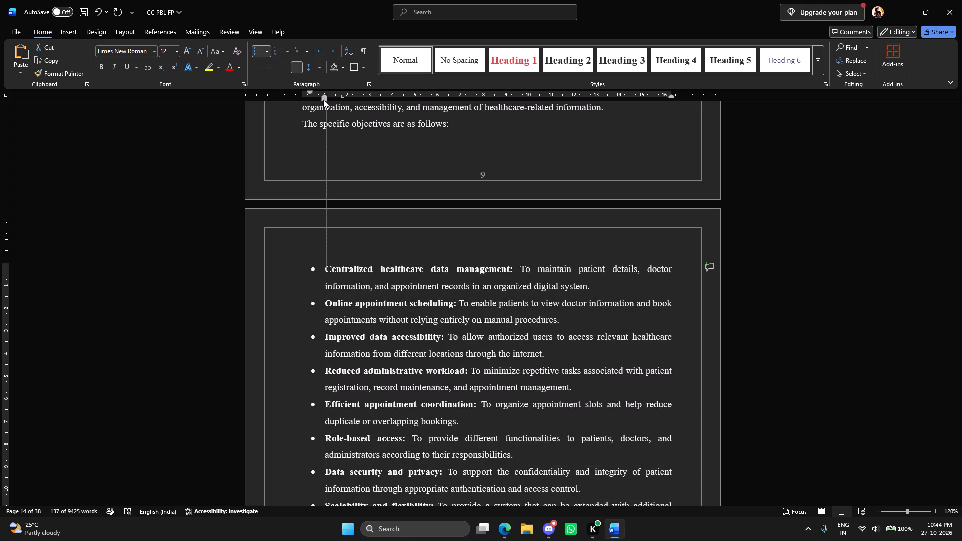
{"action": "left_click_drag", "start_coordinate": [323, 100], "coordinate": [322, 99]}
{"action": "left_click", "coordinate": [504, 325]}
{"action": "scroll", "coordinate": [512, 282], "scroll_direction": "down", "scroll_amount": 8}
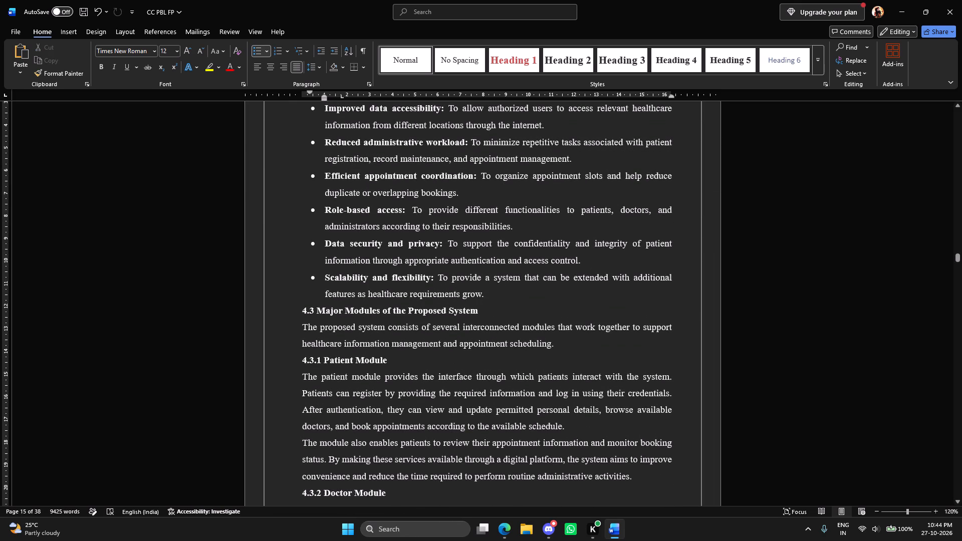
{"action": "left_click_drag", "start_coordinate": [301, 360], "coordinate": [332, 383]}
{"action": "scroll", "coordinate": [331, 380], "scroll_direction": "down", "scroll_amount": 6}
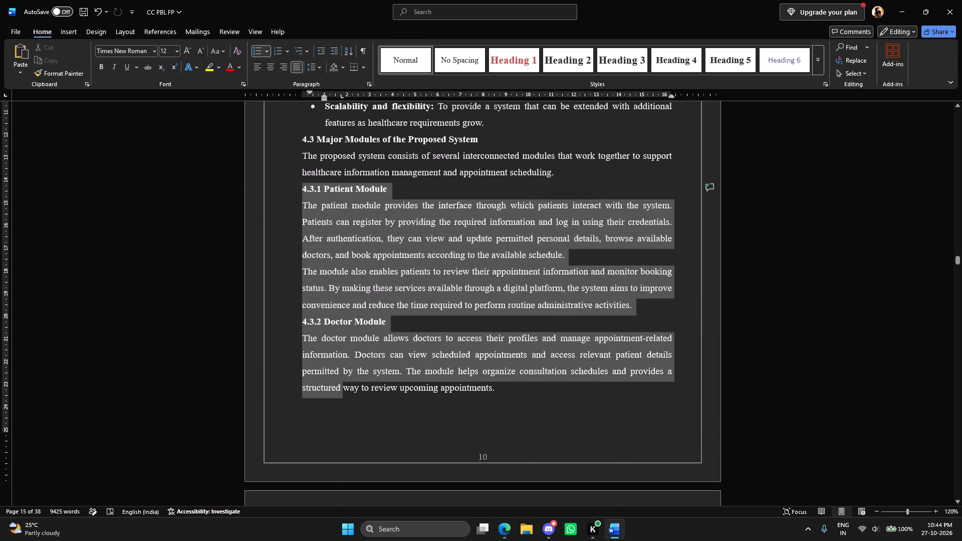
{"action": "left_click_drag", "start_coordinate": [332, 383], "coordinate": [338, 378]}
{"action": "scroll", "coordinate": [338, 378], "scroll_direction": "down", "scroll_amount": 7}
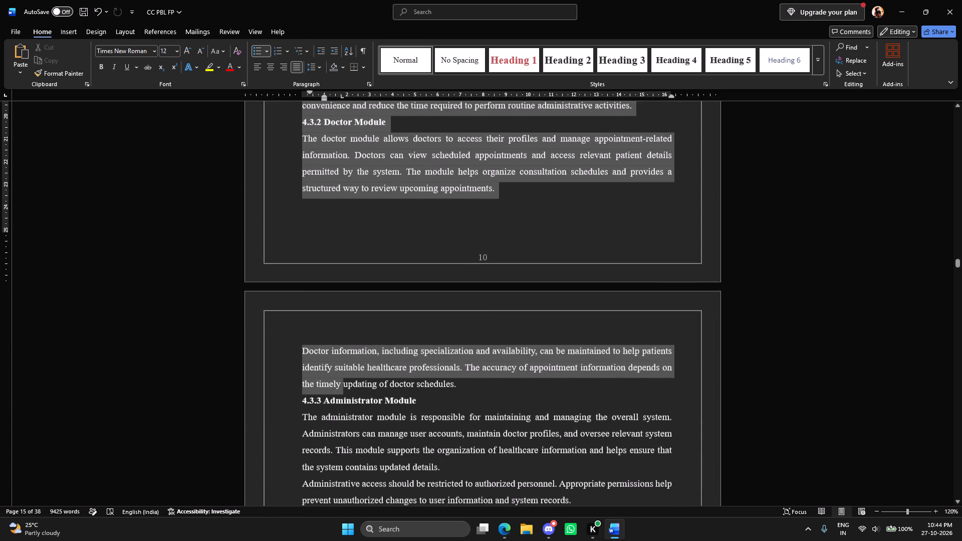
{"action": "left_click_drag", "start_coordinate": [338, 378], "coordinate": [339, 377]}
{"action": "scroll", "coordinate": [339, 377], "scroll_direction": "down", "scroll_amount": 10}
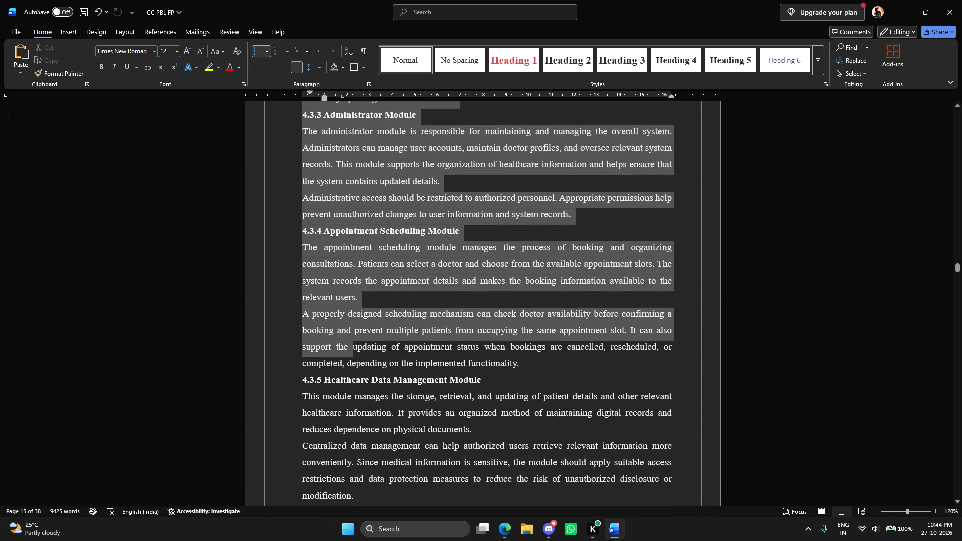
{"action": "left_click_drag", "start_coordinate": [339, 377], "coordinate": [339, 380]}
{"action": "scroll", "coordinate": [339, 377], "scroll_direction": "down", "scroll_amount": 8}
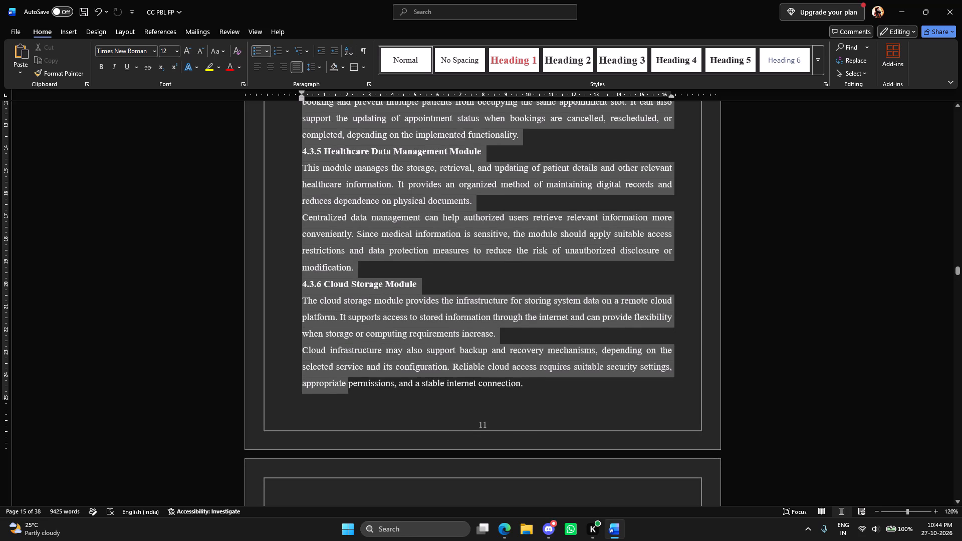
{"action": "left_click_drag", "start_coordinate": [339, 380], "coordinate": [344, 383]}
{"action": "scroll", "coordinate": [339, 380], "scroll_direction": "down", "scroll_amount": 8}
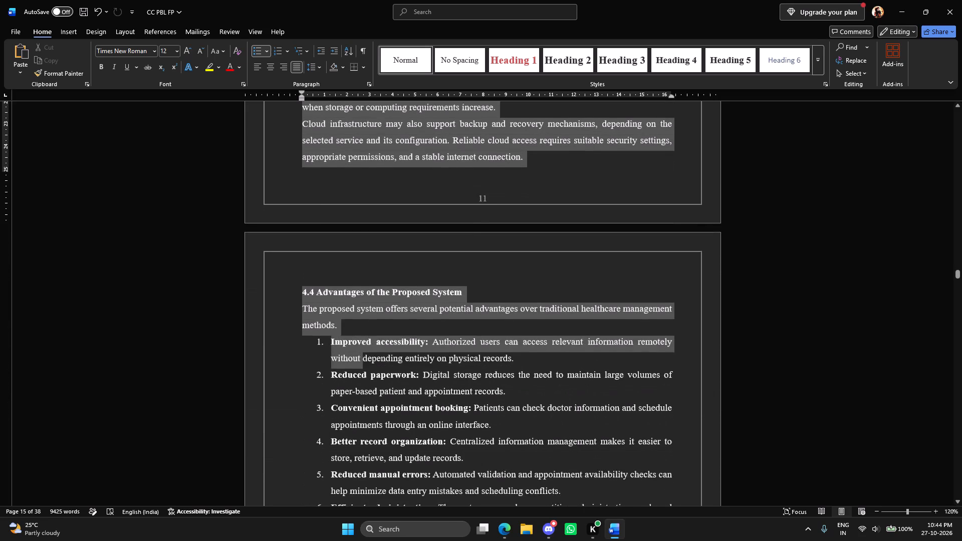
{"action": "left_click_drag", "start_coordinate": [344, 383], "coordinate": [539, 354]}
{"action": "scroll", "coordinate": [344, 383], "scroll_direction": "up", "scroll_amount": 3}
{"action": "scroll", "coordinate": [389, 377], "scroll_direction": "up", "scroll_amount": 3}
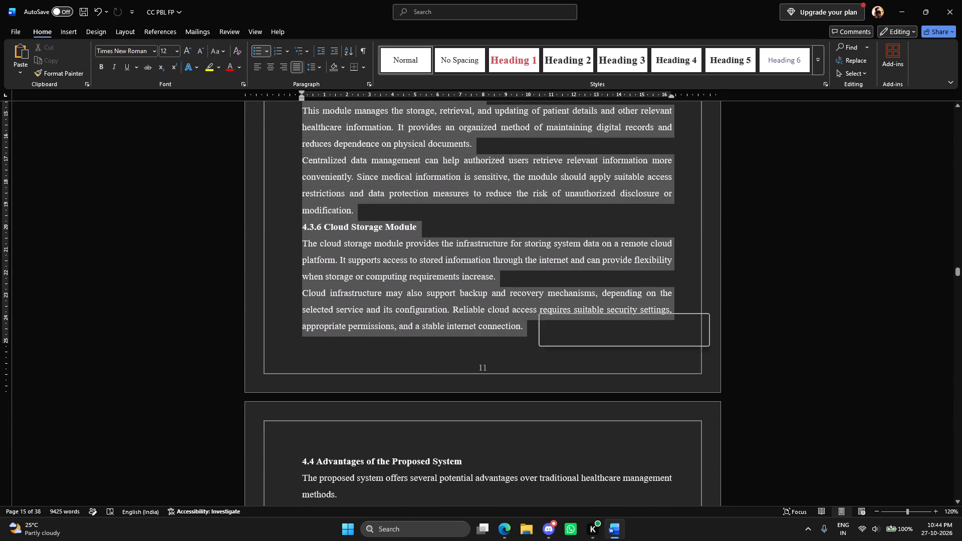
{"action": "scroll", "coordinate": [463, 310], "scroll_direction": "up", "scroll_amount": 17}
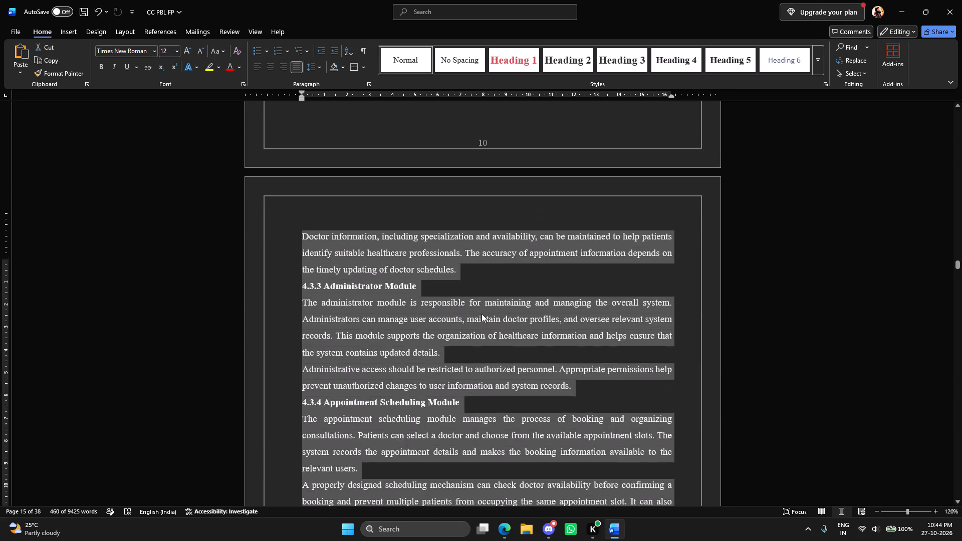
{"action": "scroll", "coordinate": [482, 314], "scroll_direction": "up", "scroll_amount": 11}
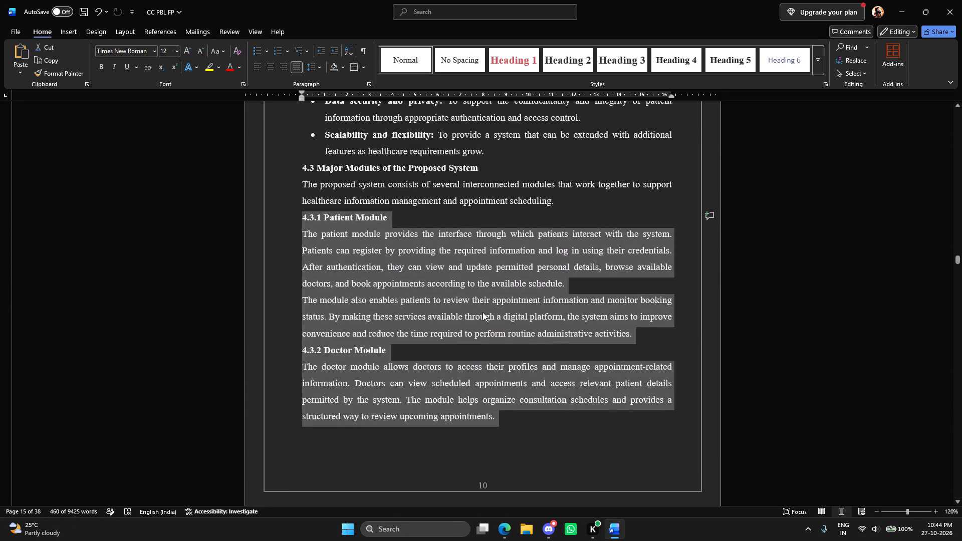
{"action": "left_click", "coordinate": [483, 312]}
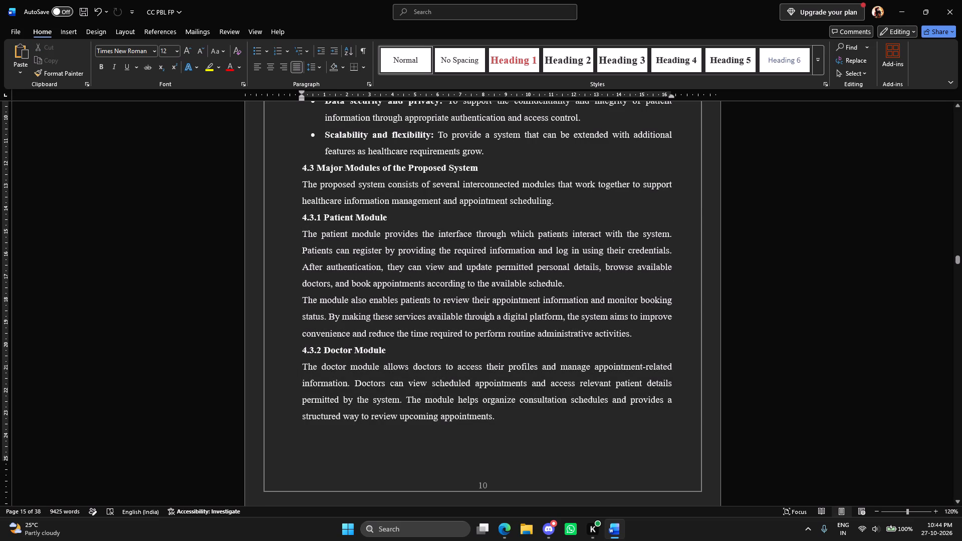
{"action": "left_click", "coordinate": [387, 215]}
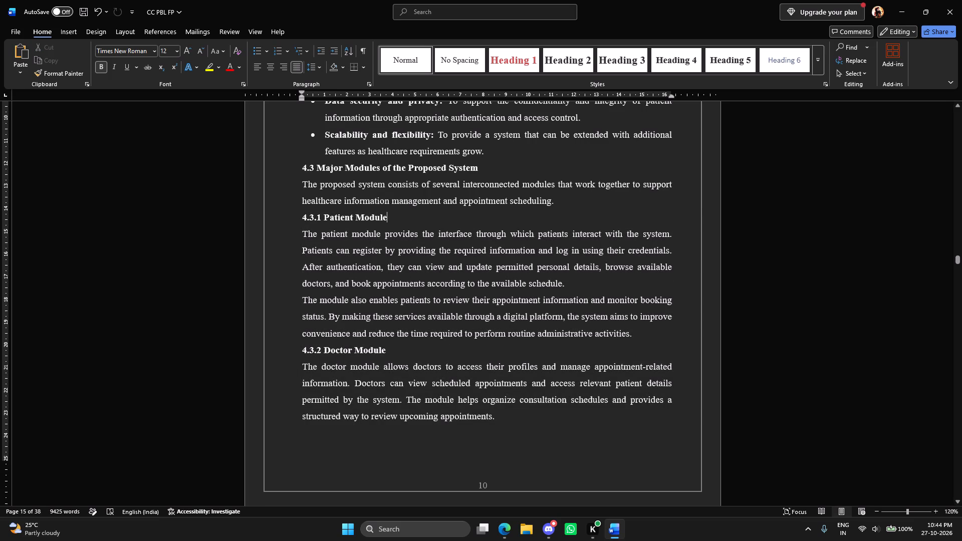
Increase the font size of the "4.3 Major Modules of the Proposed System" subheading to 14.
{"action": "triple_click", "coordinate": [329, 170]}
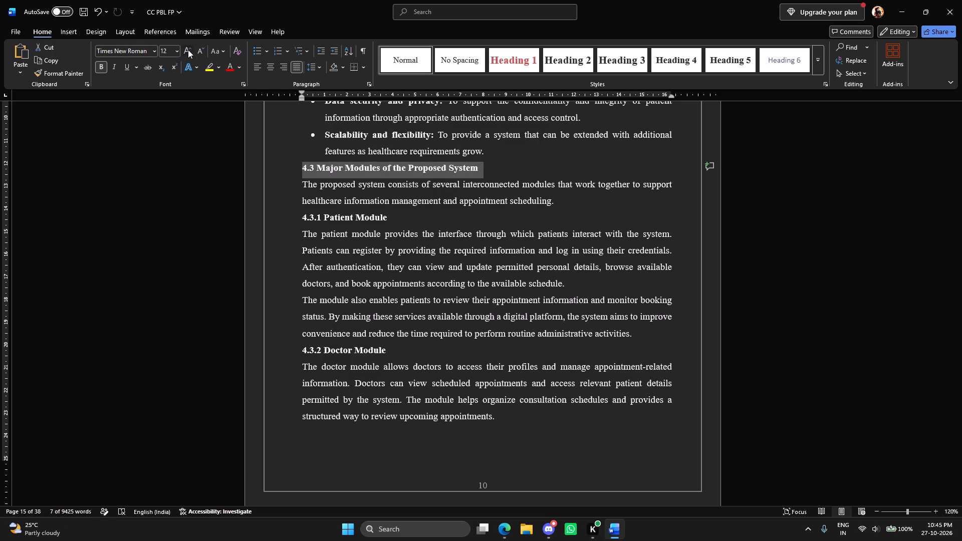
{"action": "left_click", "coordinate": [188, 50]}
{"action": "scroll", "coordinate": [375, 286], "scroll_direction": "up", "scroll_amount": 16}
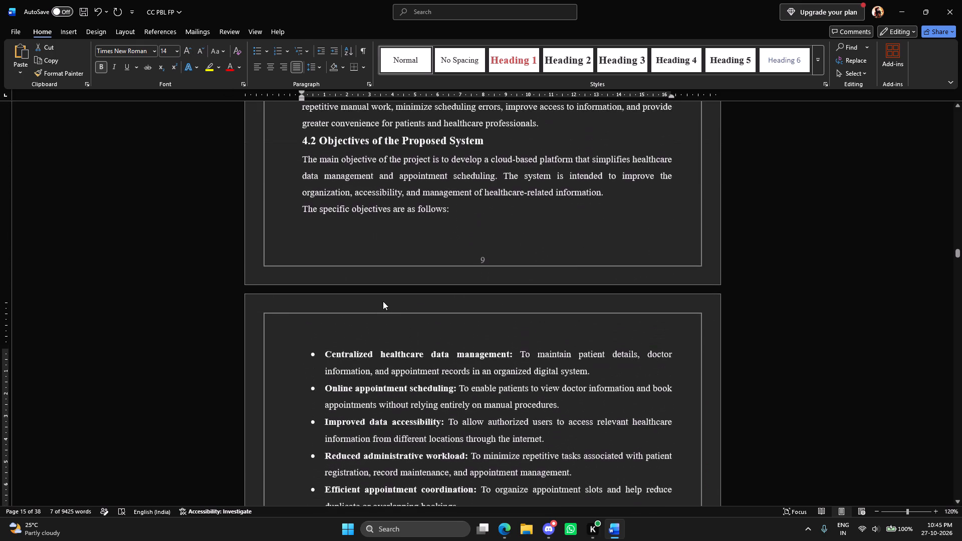
Increase the font size of the "4.4 Advantages of the Proposed System" subheading to 14.
{"action": "scroll", "coordinate": [403, 307], "scroll_direction": "up", "scroll_amount": 1}
{"action": "scroll", "coordinate": [404, 327], "scroll_direction": "down", "scroll_amount": 14}
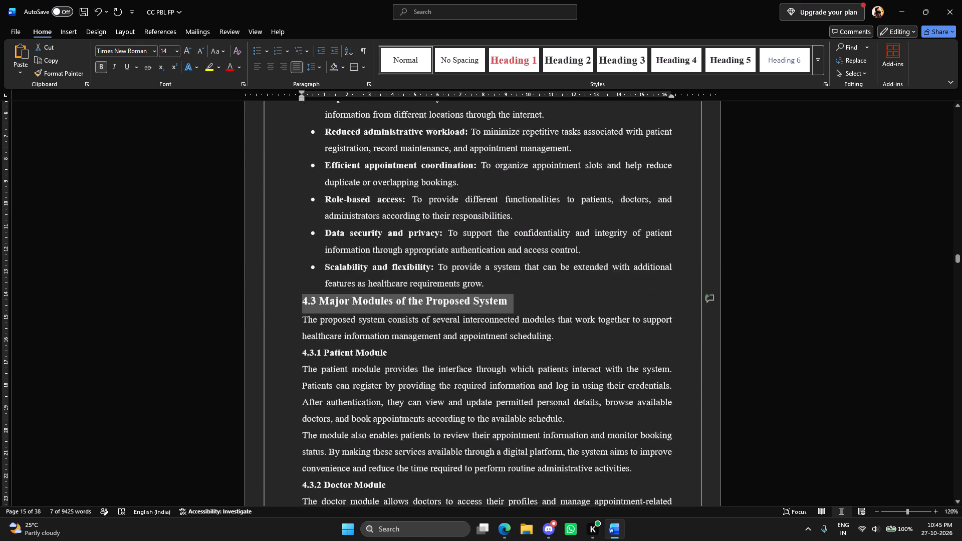
{"action": "scroll", "coordinate": [388, 329], "scroll_direction": "down", "scroll_amount": 18}
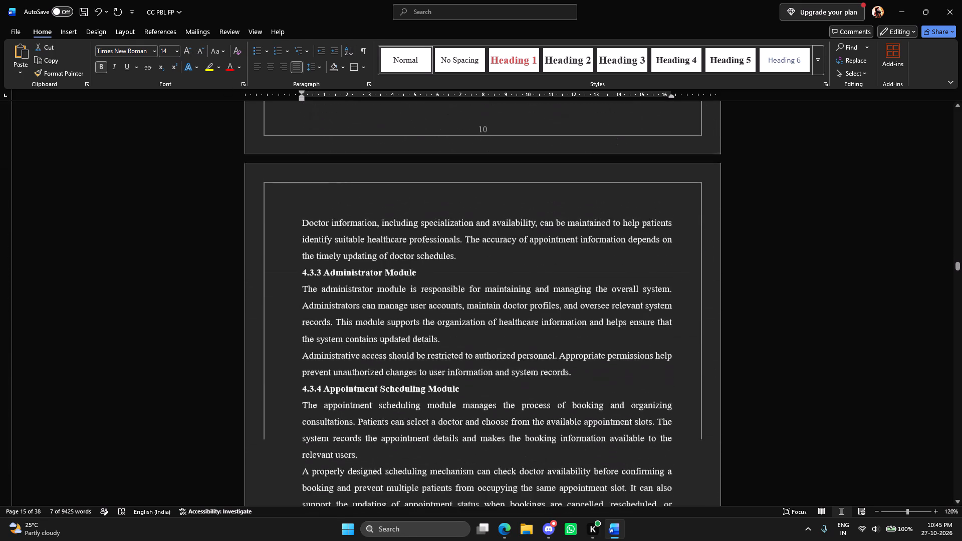
{"action": "scroll", "coordinate": [388, 331], "scroll_direction": "down", "scroll_amount": 15}
{"action": "triple_click", "coordinate": [361, 398]}
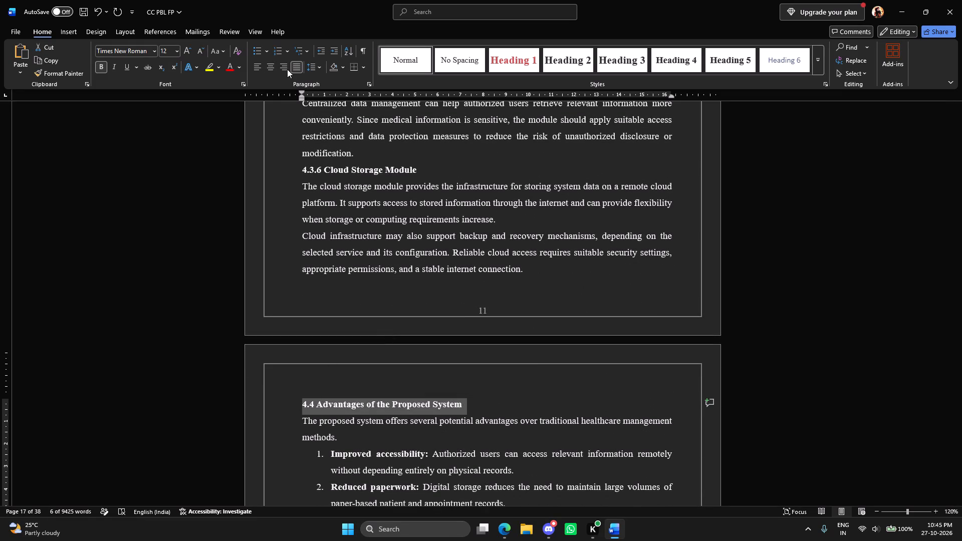
{"action": "left_click", "coordinate": [184, 51]}
Convert the numbered advantages under 4.4, from Improved accessibility to Foundation for future development, into a bulleted list.
{"action": "scroll", "coordinate": [351, 357], "scroll_direction": "down", "scroll_amount": 4}
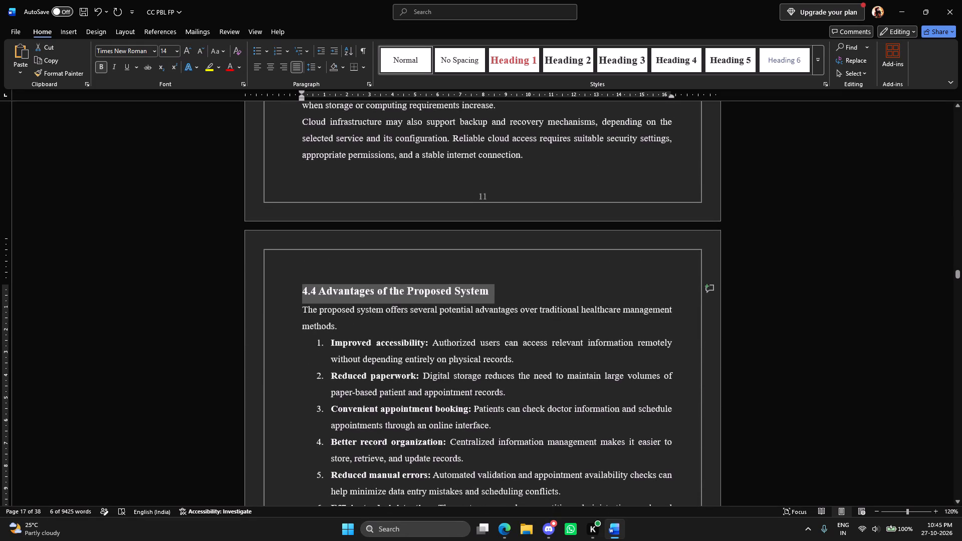
{"action": "scroll", "coordinate": [350, 354], "scroll_direction": "down", "scroll_amount": 5}
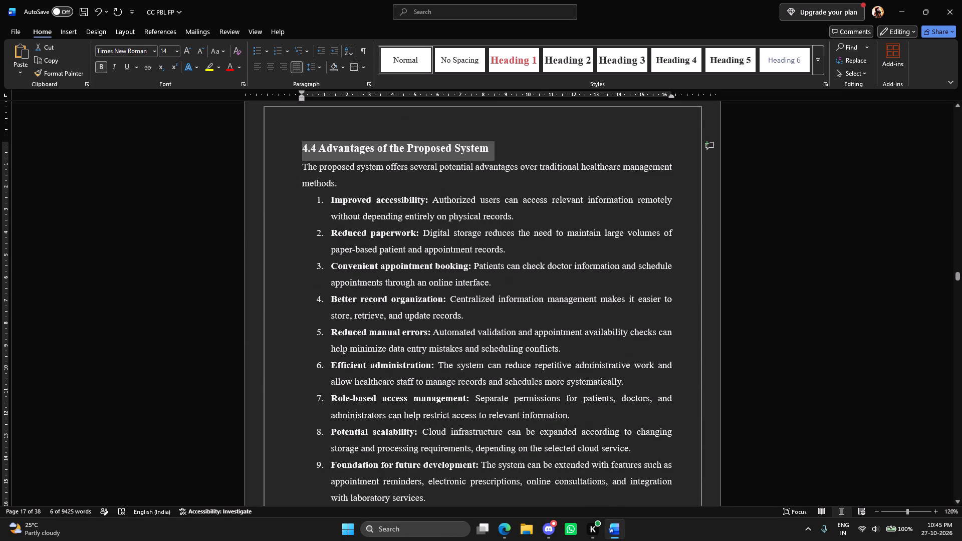
{"action": "left_click_drag", "start_coordinate": [331, 202], "coordinate": [433, 390]}
{"action": "scroll", "coordinate": [483, 497], "scroll_direction": "down", "scroll_amount": 3}
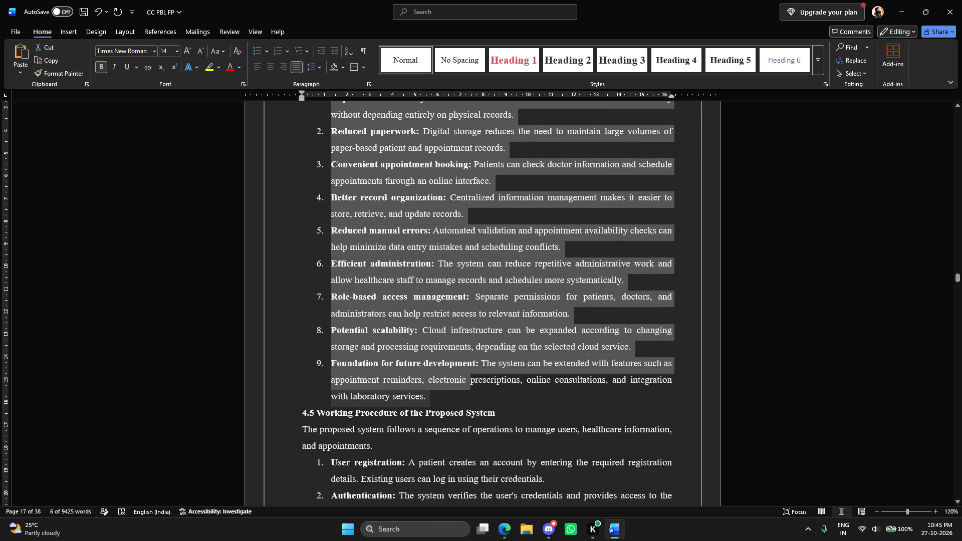
{"action": "left_click_drag", "start_coordinate": [433, 390], "coordinate": [433, 395]}
{"action": "left_click", "coordinate": [255, 53]}
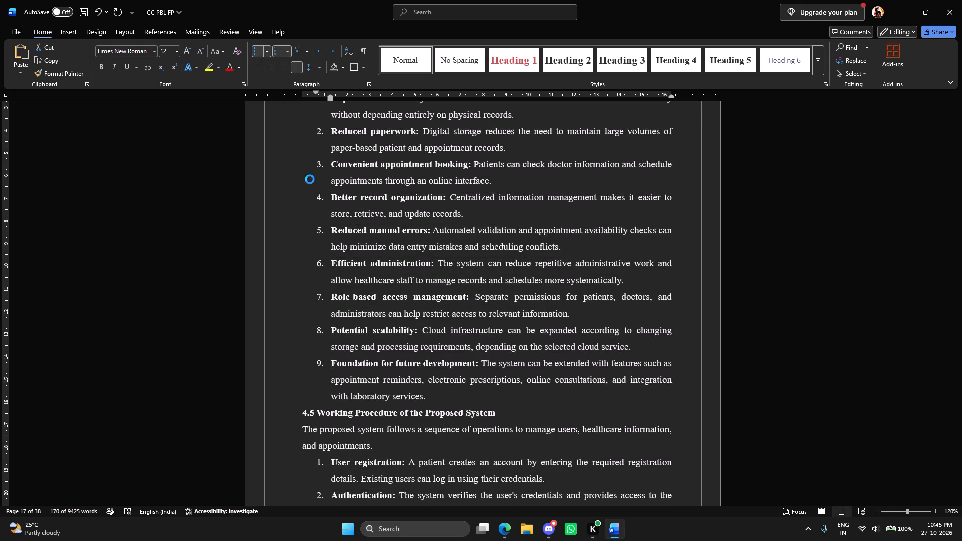
Reduce the indent of the bulleted advantages under 4.4 so their text starts about 0.75 cm from the left margin.
{"action": "scroll", "coordinate": [313, 196], "scroll_direction": "up", "scroll_amount": 4}
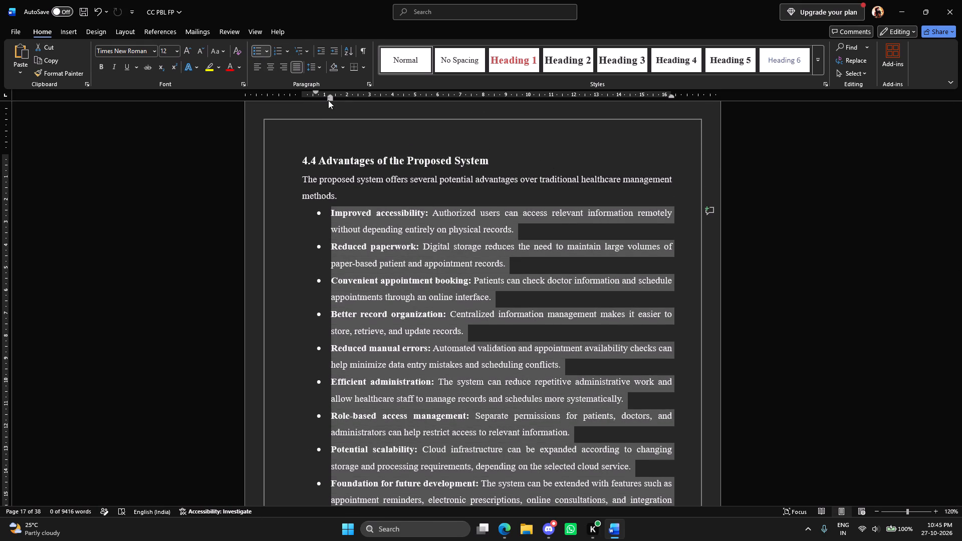
{"action": "left_click_drag", "start_coordinate": [329, 99], "coordinate": [319, 99]}
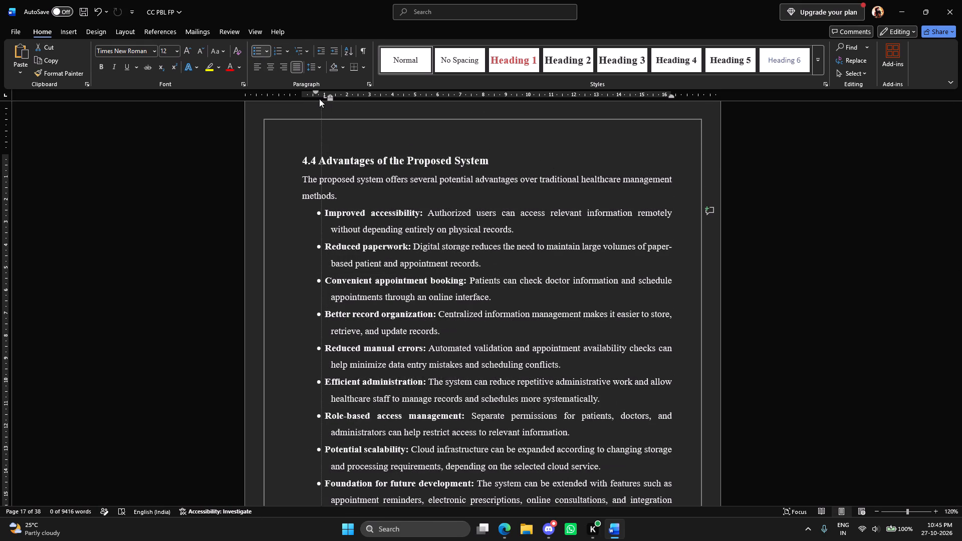
{"action": "left_click_drag", "start_coordinate": [319, 99], "coordinate": [343, 97]}
{"action": "left_click_drag", "start_coordinate": [330, 100], "coordinate": [321, 100]}
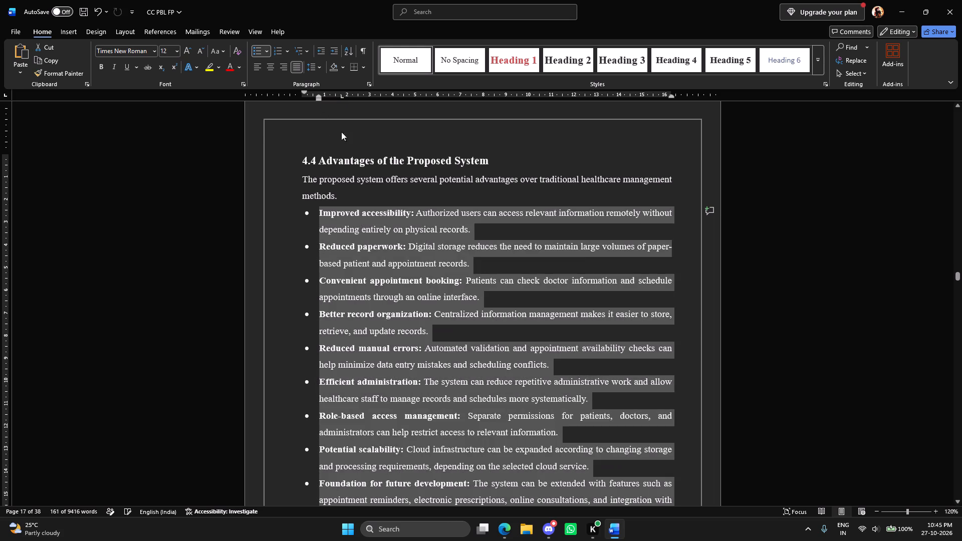
Increase the font size of the "4.5 Working Procedure of the Proposed System" subheading to 14.
{"action": "scroll", "coordinate": [386, 222], "scroll_direction": "up", "scroll_amount": 1}
{"action": "scroll", "coordinate": [386, 222], "scroll_direction": "down", "scroll_amount": 9}
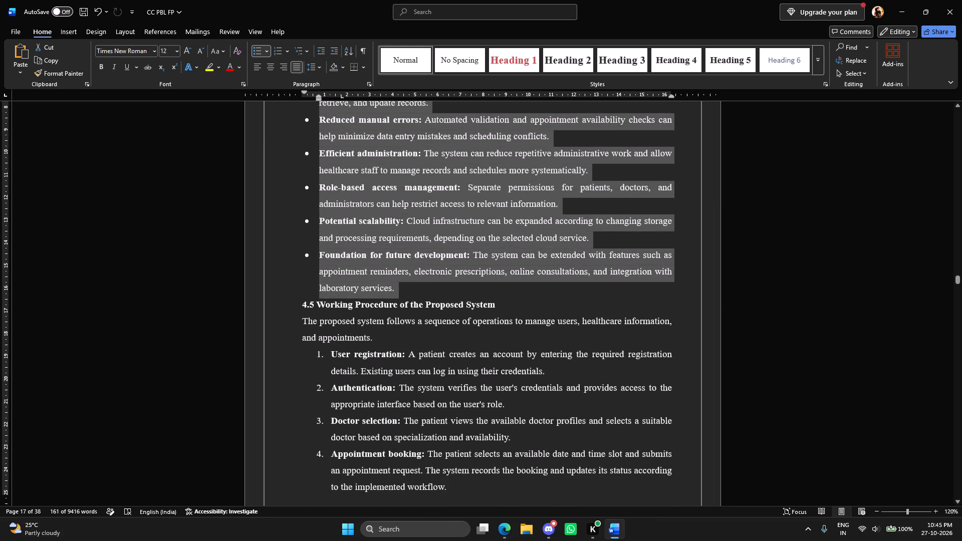
{"action": "triple_click", "coordinate": [354, 300]}
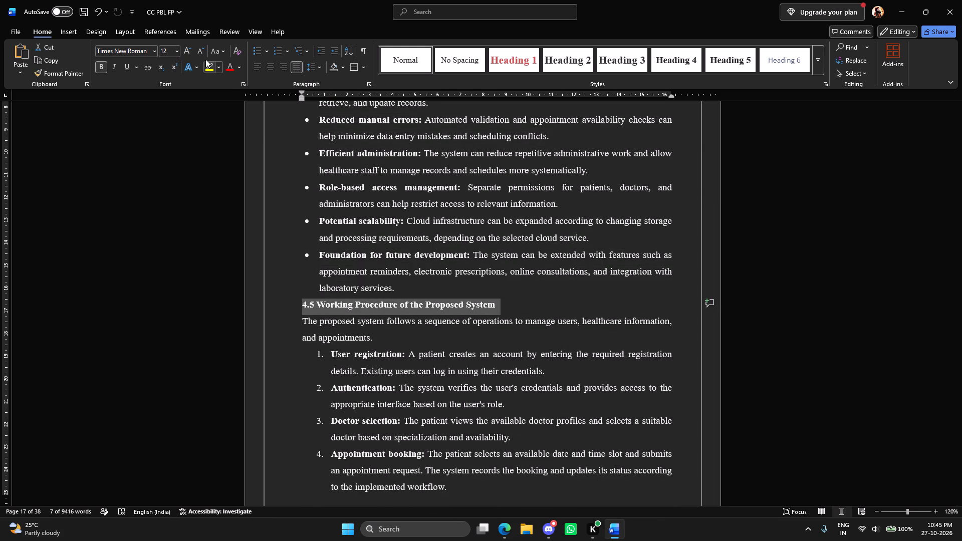
{"action": "left_click", "coordinate": [189, 51]}
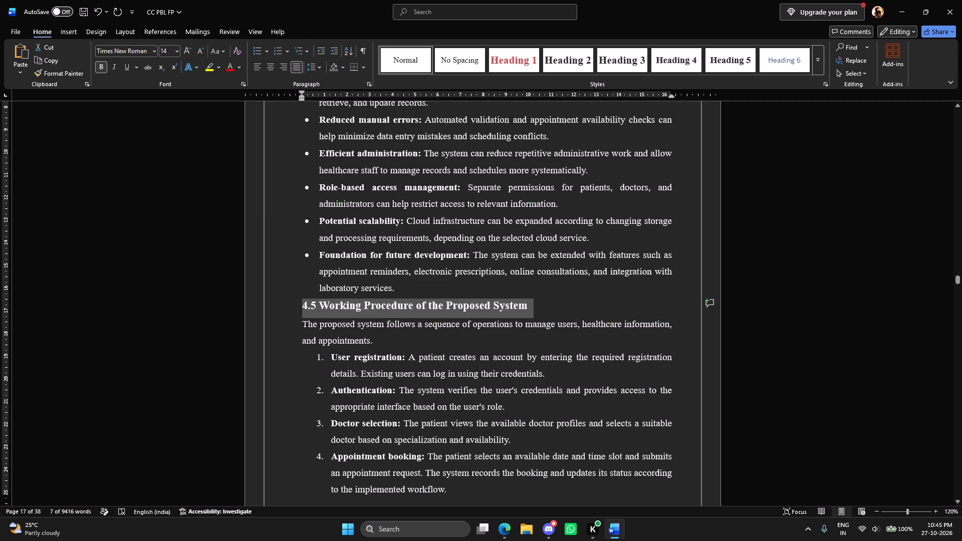
Convert the numbered procedure under 4.5, from User registration to Data access and protection, into a bulleted list.
{"action": "scroll", "coordinate": [306, 289], "scroll_direction": "down", "scroll_amount": 3}
{"action": "left_click_drag", "start_coordinate": [331, 269], "coordinate": [344, 287]}
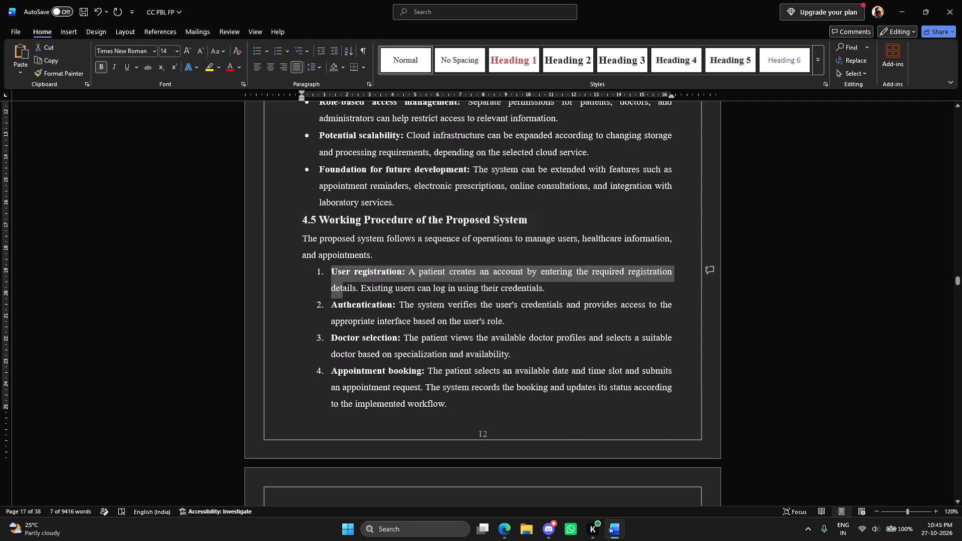
{"action": "left_click_drag", "start_coordinate": [344, 287], "coordinate": [378, 307]}
{"action": "scroll", "coordinate": [363, 310], "scroll_direction": "down", "scroll_amount": 13}
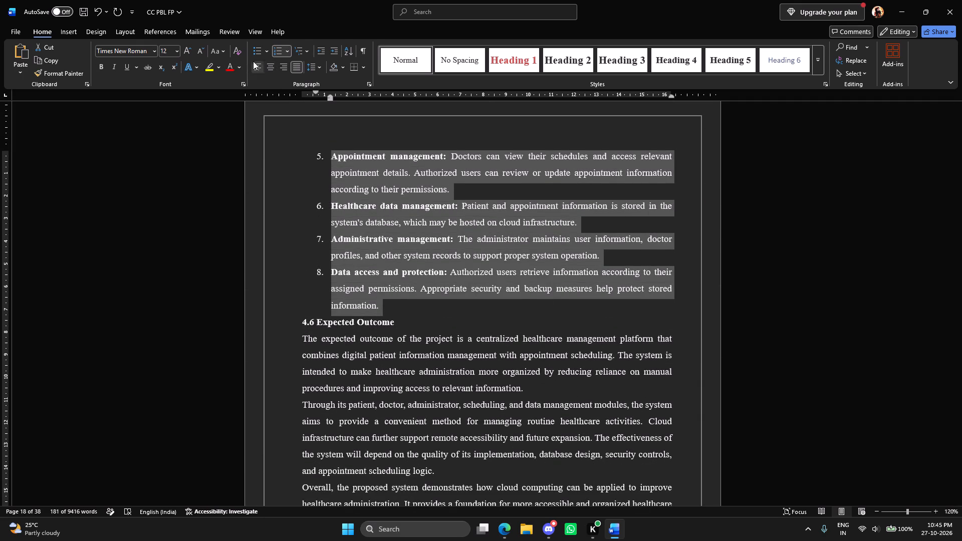
{"action": "left_click", "coordinate": [258, 54]}
Reduce the indent of the bulleted procedure under 4.5 so its text starts about 0.75 cm from the left margin.
{"action": "scroll", "coordinate": [315, 203], "scroll_direction": "up", "scroll_amount": 4}
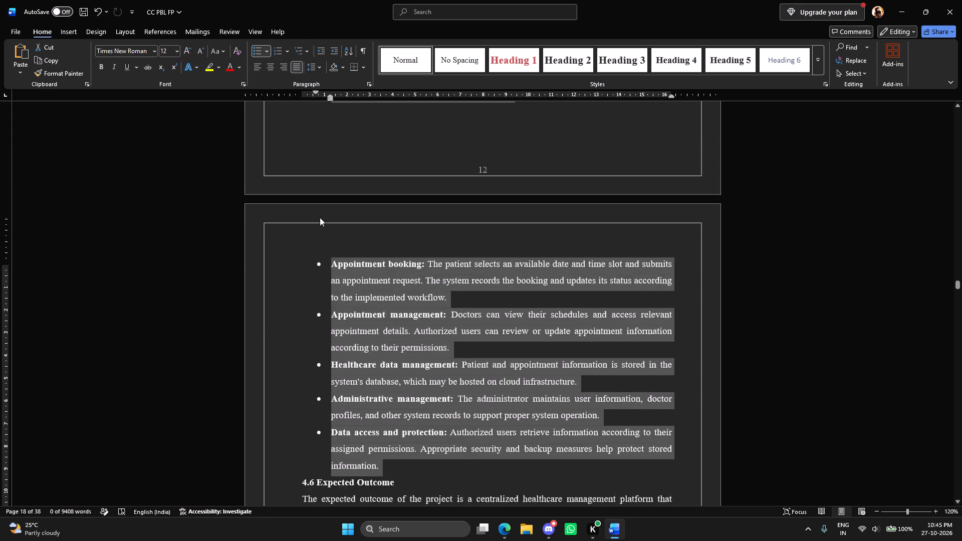
{"action": "scroll", "coordinate": [322, 218], "scroll_direction": "up", "scroll_amount": 6}
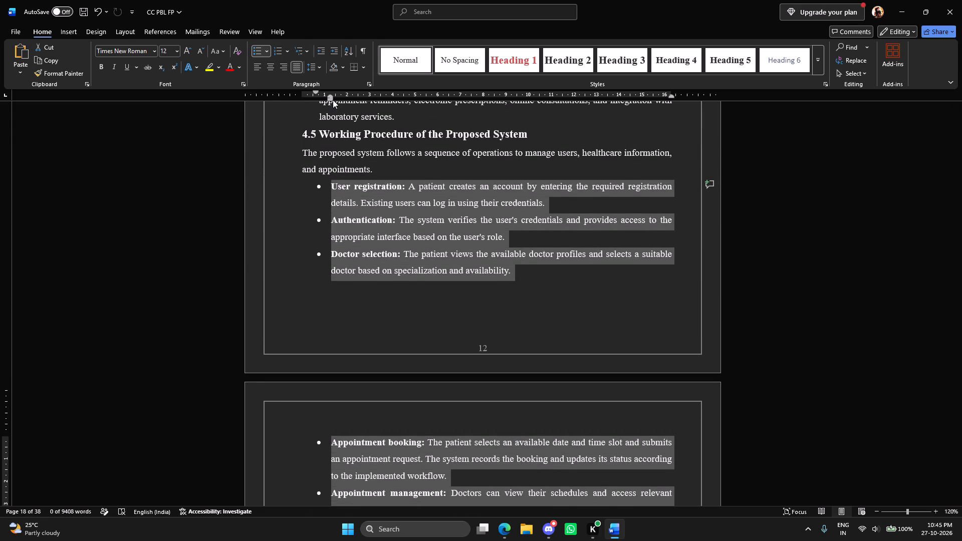
{"action": "left_click_drag", "start_coordinate": [331, 98], "coordinate": [340, 99]}
{"action": "left_click_drag", "start_coordinate": [332, 99], "coordinate": [320, 99]}
{"action": "scroll", "coordinate": [381, 230], "scroll_direction": "down", "scroll_amount": 12}
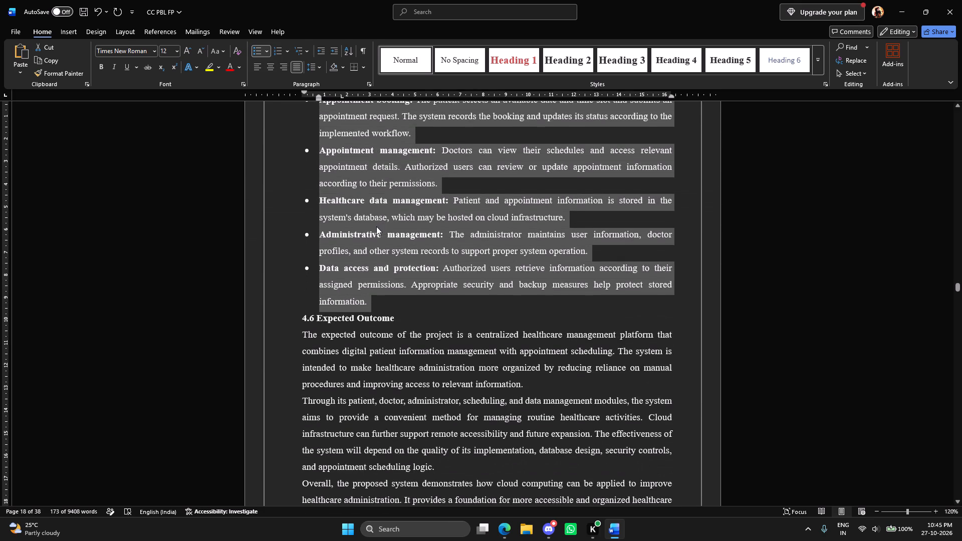
{"action": "scroll", "coordinate": [376, 226], "scroll_direction": "up", "scroll_amount": 15}
{"action": "left_click", "coordinate": [363, 219]}
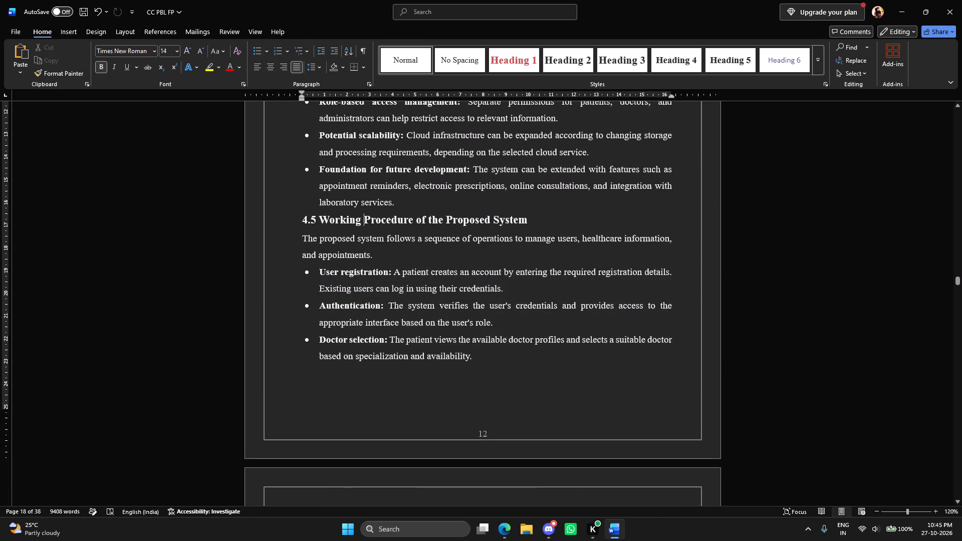
Increase the font size of the "4.6 Expected Outcome" subheading to 14.
{"action": "scroll", "coordinate": [354, 222], "scroll_direction": "down", "scroll_amount": 19}
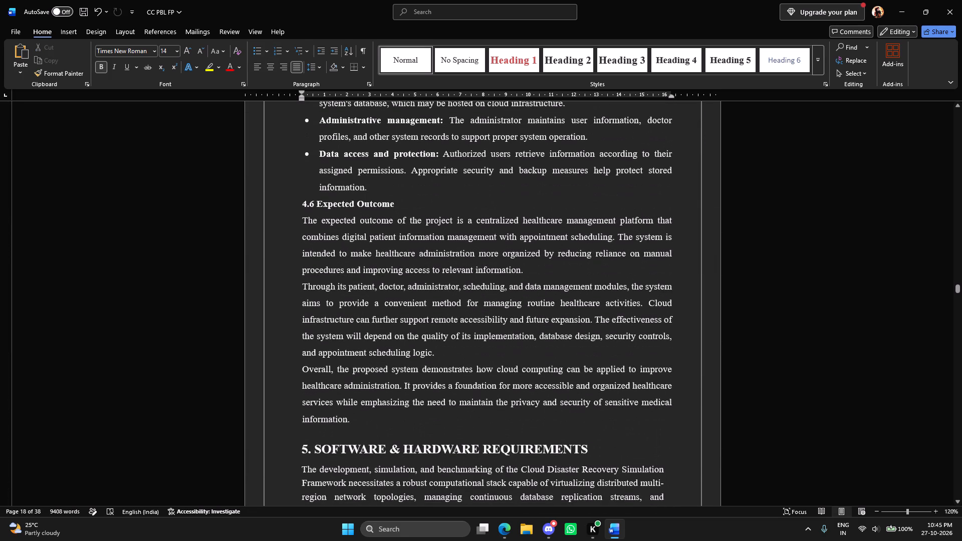
{"action": "triple_click", "coordinate": [341, 202]}
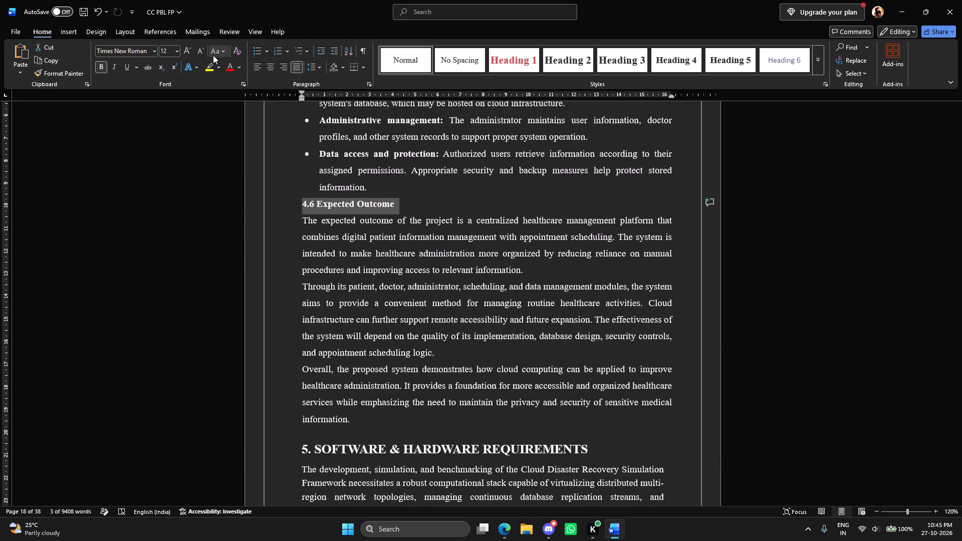
{"action": "left_click", "coordinate": [196, 55]}
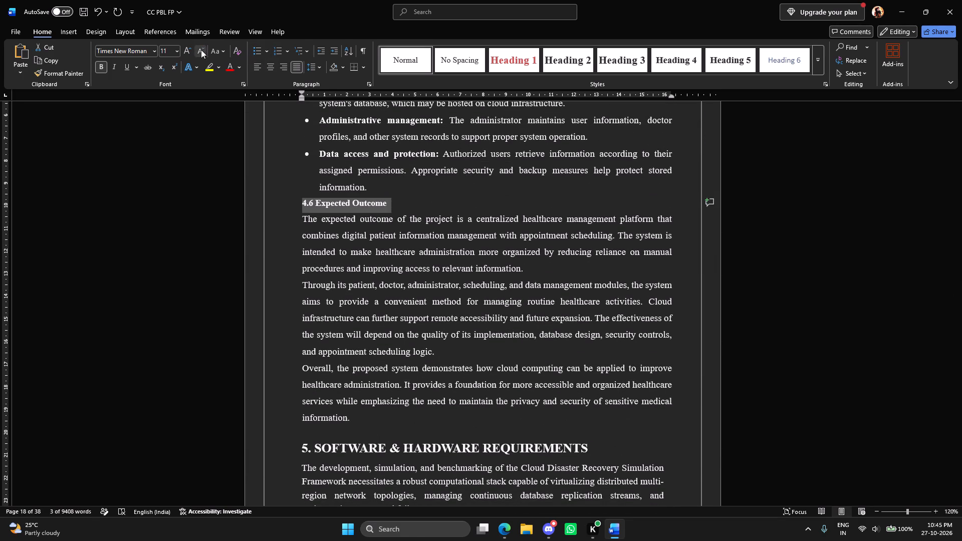
{"action": "left_click", "coordinate": [191, 50]}
{"action": "left_click", "coordinate": [191, 50]}
Insert blank lines after the last paragraph of 4.6 to push the "5. SOFTWARE & HARDWARE REQUIREMENTS" heading onto a new page.
{"action": "scroll", "coordinate": [317, 234], "scroll_direction": "down", "scroll_amount": 3}
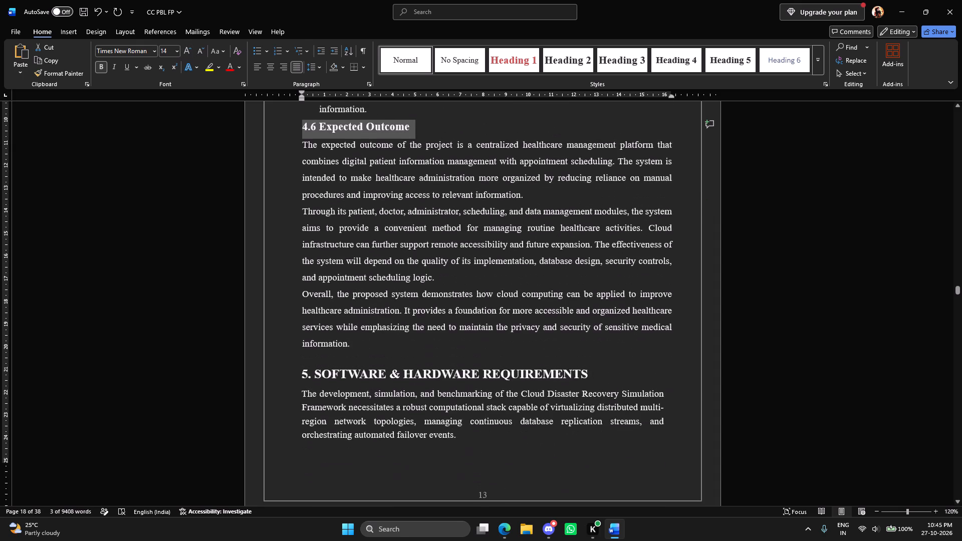
{"action": "left_click", "coordinate": [370, 350]}
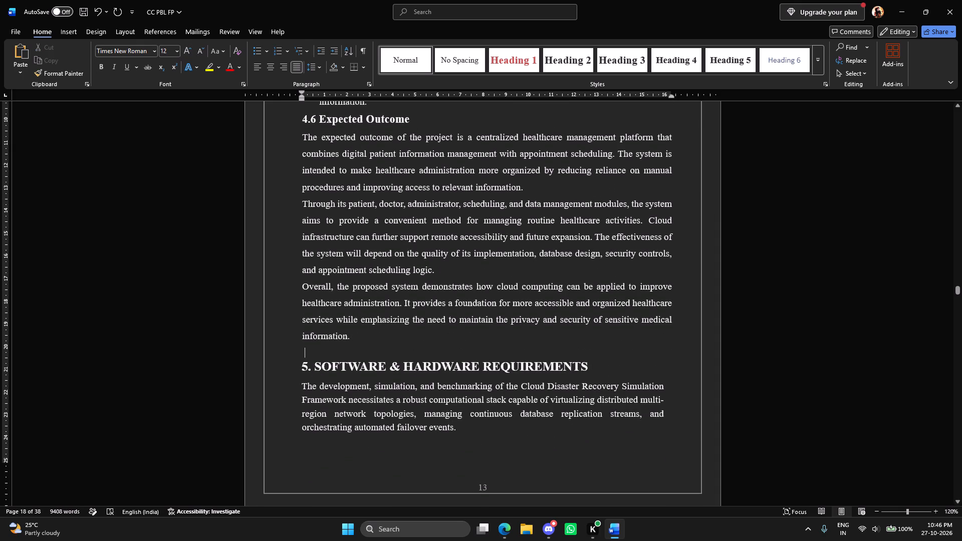
{"action": "key", "text": "Return"}
{"action": "key", "text": "Return"}
{"action": "key", "text": "Return"}
{"action": "key", "text": "Return"}
{"action": "scroll", "coordinate": [374, 320], "scroll_direction": "down", "scroll_amount": 5}
{"action": "key", "text": "Return"}
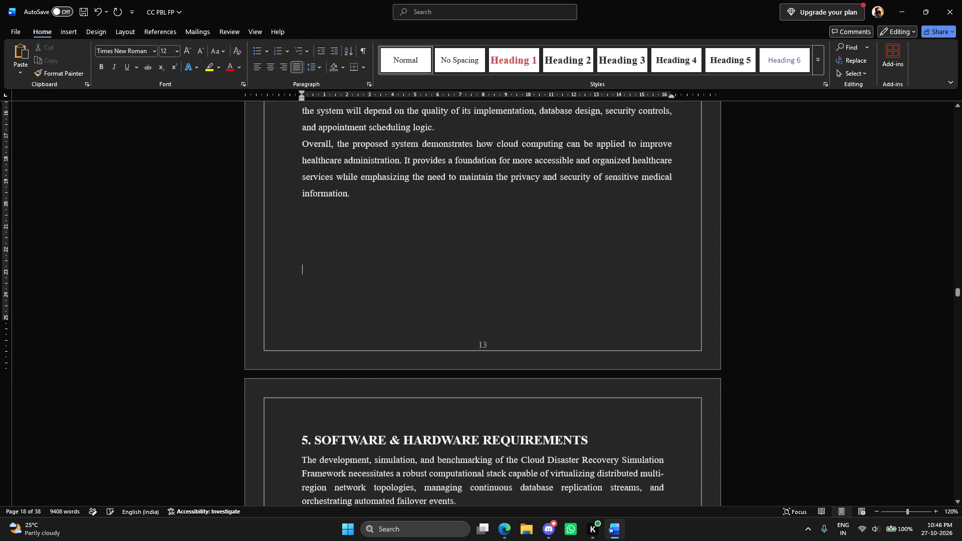
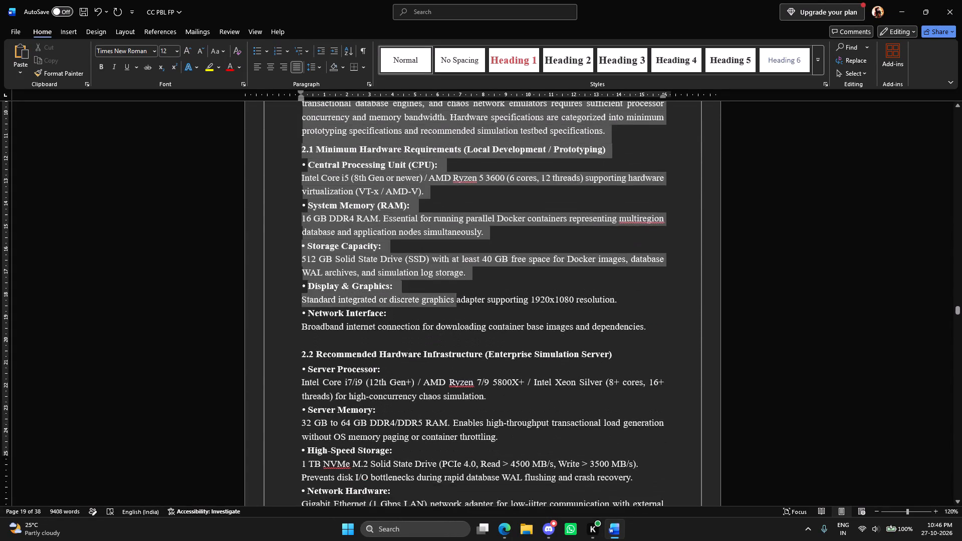
{"action": "scroll", "coordinate": [442, 285], "scroll_direction": "down", "scroll_amount": 19}
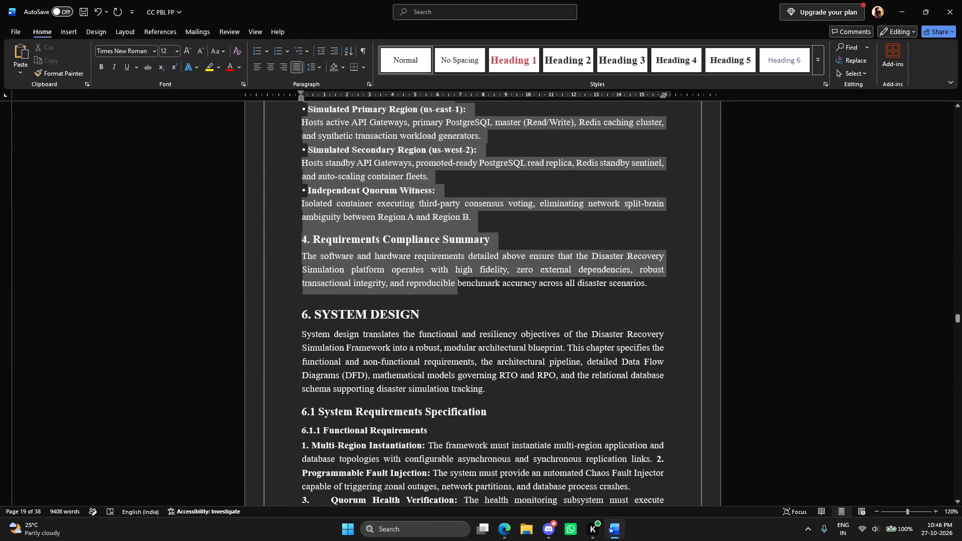
{"action": "right_click", "coordinate": [409, 188]}
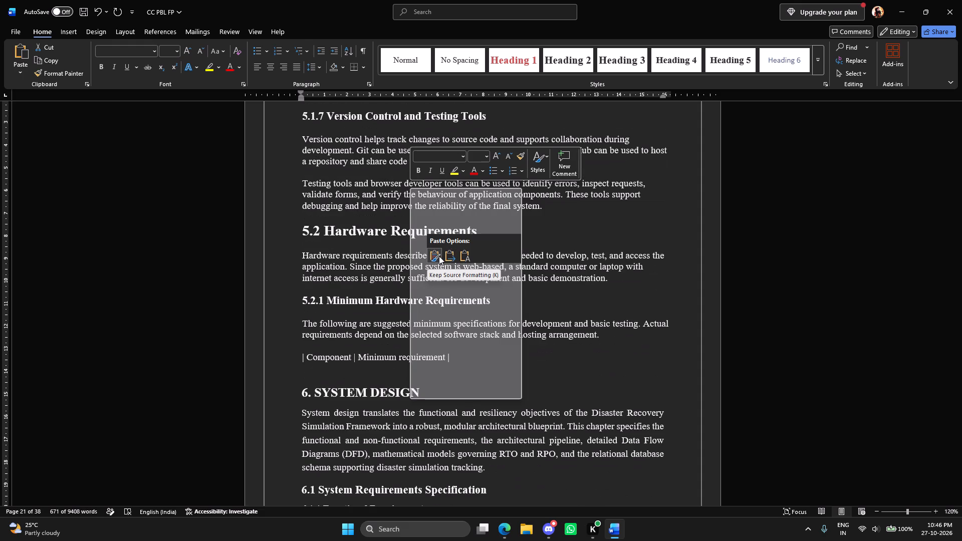
{"action": "left_click", "coordinate": [450, 256]}
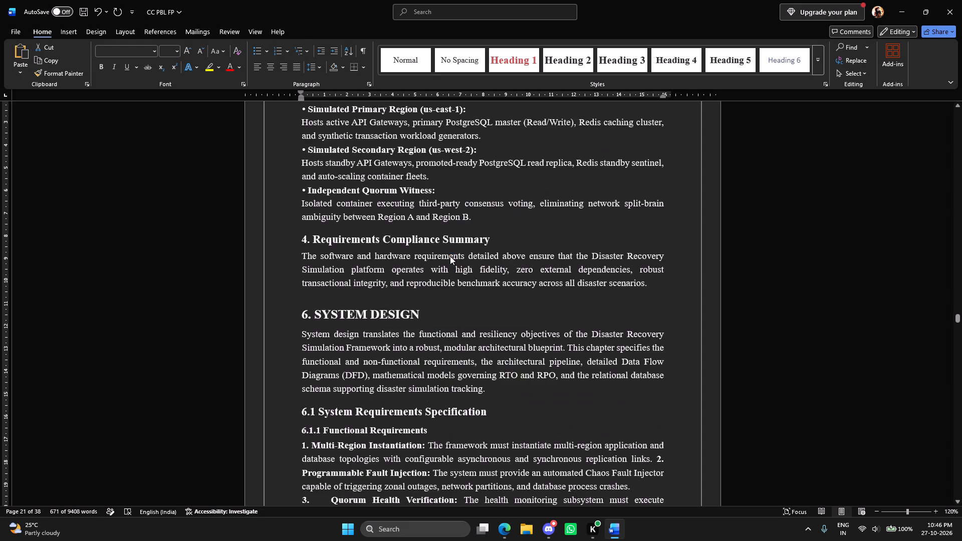
Add blank lines after the pasted section 5 text to push the "6. SYSTEM DESIGN" heading onto the next page.
{"action": "scroll", "coordinate": [450, 256], "scroll_direction": "up", "scroll_amount": 7}
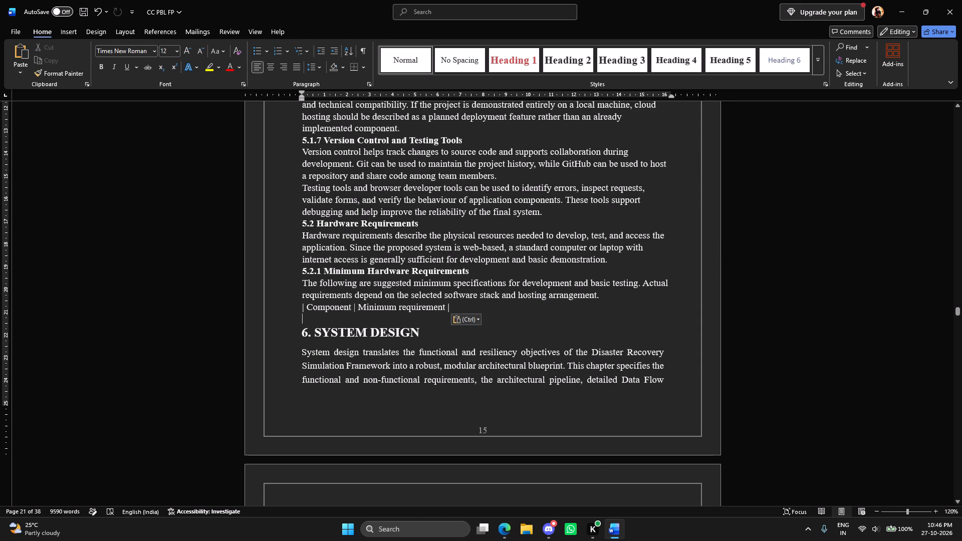
{"action": "key", "text": "Return"}
{"action": "key", "text": "Return"}
{"action": "key", "text": "Return"}
{"action": "key", "text": "Return"}
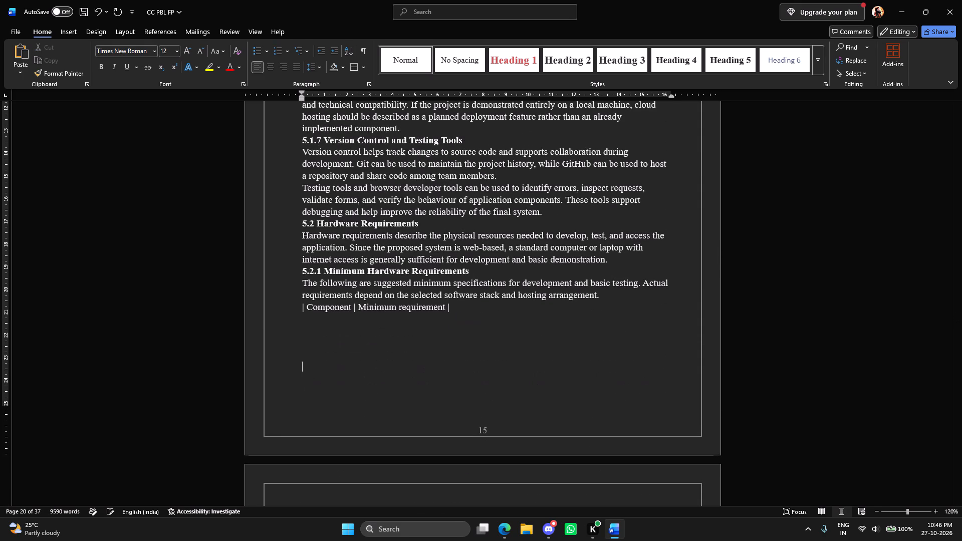
{"action": "key", "text": "BackSpace"}
Insert two blank lines above the "5. SOFTWARE & HARDWARE REQUIREMENTS" heading to move it onto a new page.
{"action": "scroll", "coordinate": [406, 325], "scroll_direction": "up", "scroll_amount": 11}
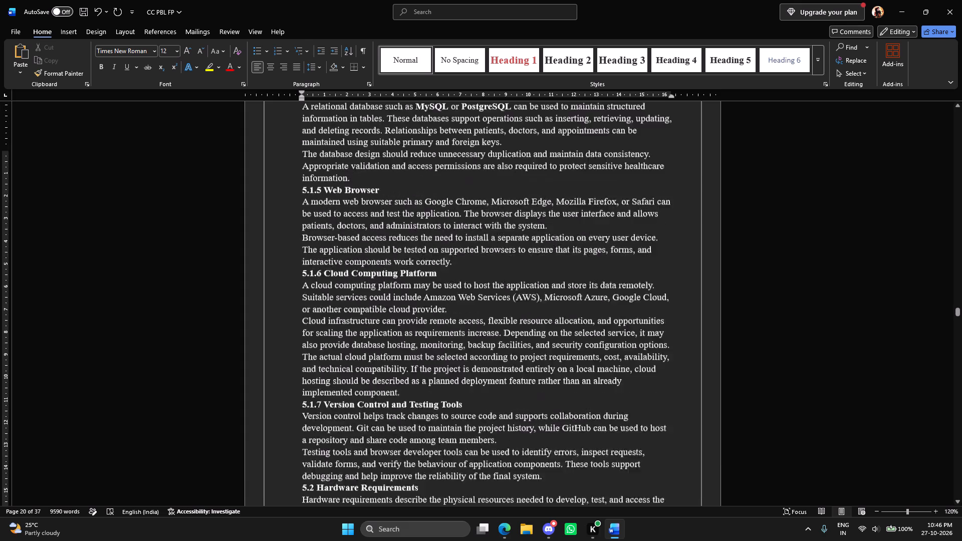
{"action": "scroll", "coordinate": [410, 332], "scroll_direction": "up", "scroll_amount": 20}
{"action": "scroll", "coordinate": [410, 332], "scroll_direction": "up", "scroll_amount": 3}
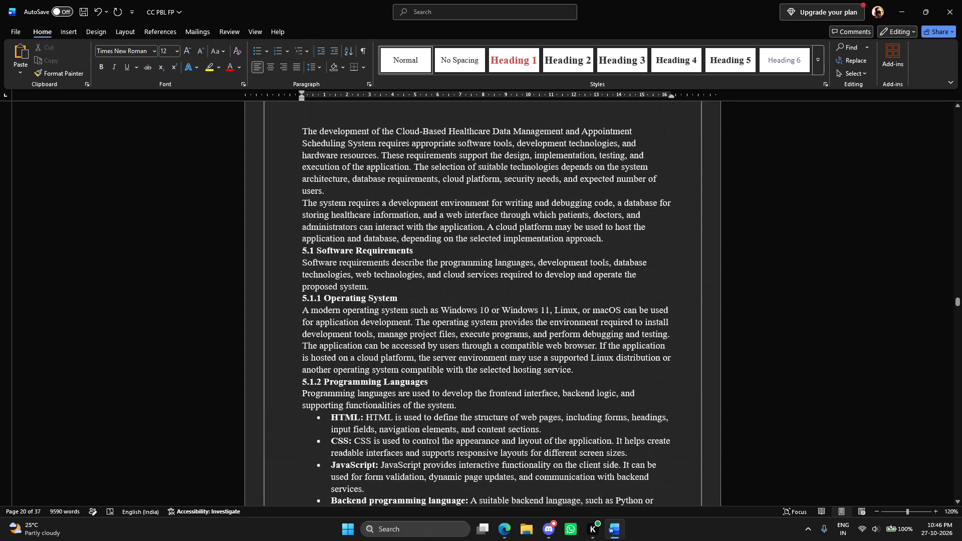
{"action": "scroll", "coordinate": [414, 331], "scroll_direction": "up", "scroll_amount": 10}
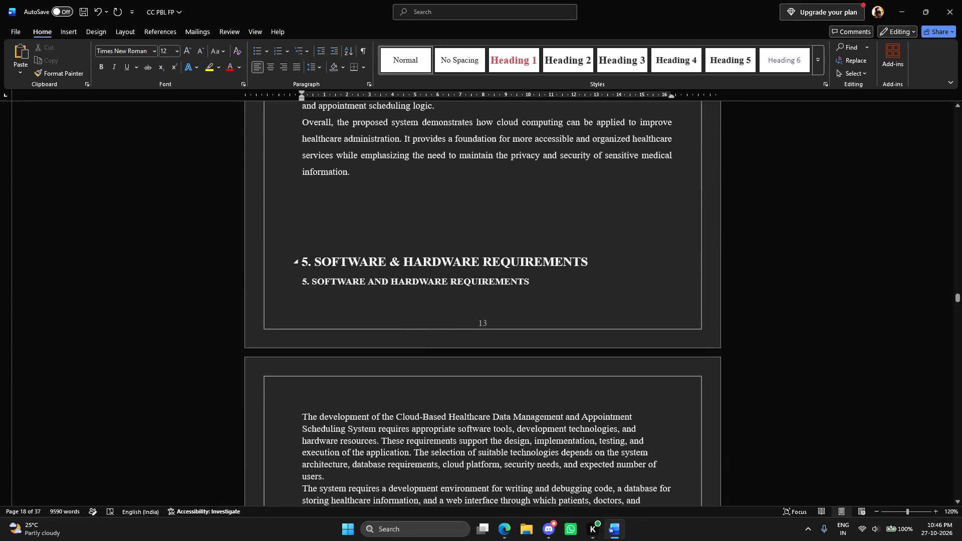
{"action": "scroll", "coordinate": [385, 253], "scroll_direction": "up", "scroll_amount": 2}
{"action": "left_click", "coordinate": [375, 282]}
{"action": "key", "text": "Return"}
{"action": "key", "text": "Return"}
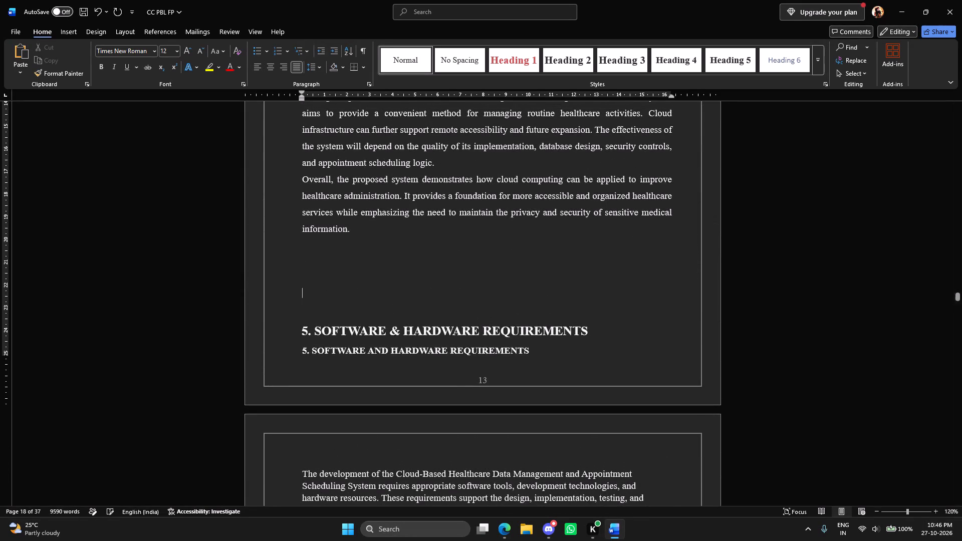
Delete the duplicate pasted heading "5. SOFTWARE AND HARDWARE REQUIREMENTS" beneath the section 5 title.
{"action": "scroll", "coordinate": [368, 277], "scroll_direction": "down", "scroll_amount": 4}
{"action": "left_click_drag", "start_coordinate": [528, 379], "coordinate": [301, 381]}
{"action": "key", "text": "BackSpace"}
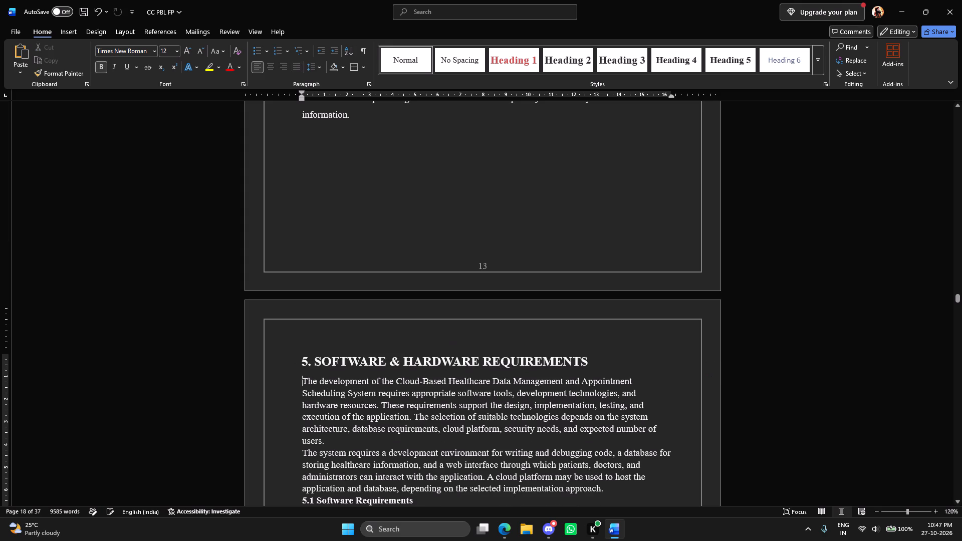
Select the whole pasted section 5 body, from its introduction through the "Component | Minimum requirement" line.
{"action": "left_click_drag", "start_coordinate": [300, 381], "coordinate": [394, 416]}
{"action": "scroll", "coordinate": [390, 410], "scroll_direction": "down", "scroll_amount": 15}
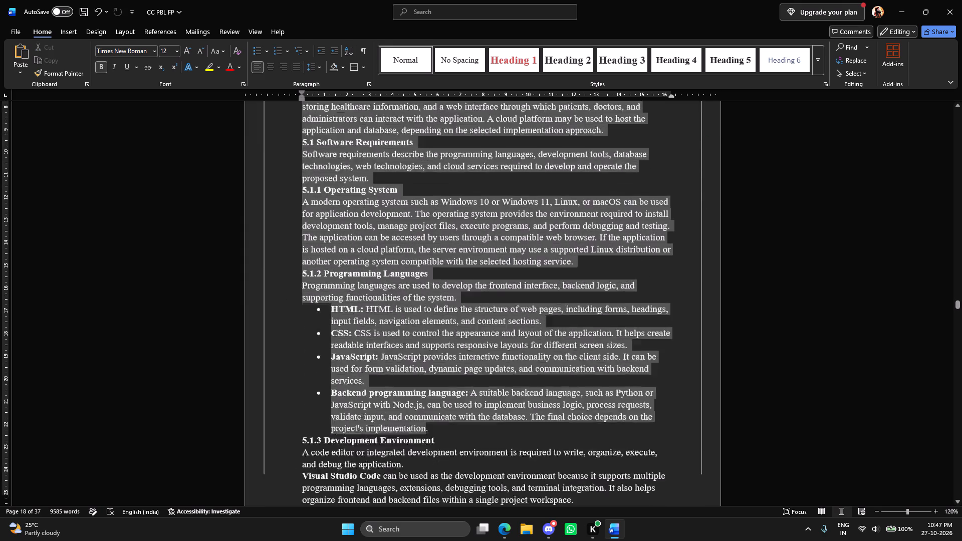
{"action": "scroll", "coordinate": [394, 416], "scroll_direction": "down", "scroll_amount": 1}
{"action": "left_click_drag", "start_coordinate": [394, 416], "coordinate": [480, 483]}
{"action": "scroll", "coordinate": [394, 416], "scroll_direction": "down", "scroll_amount": 15}
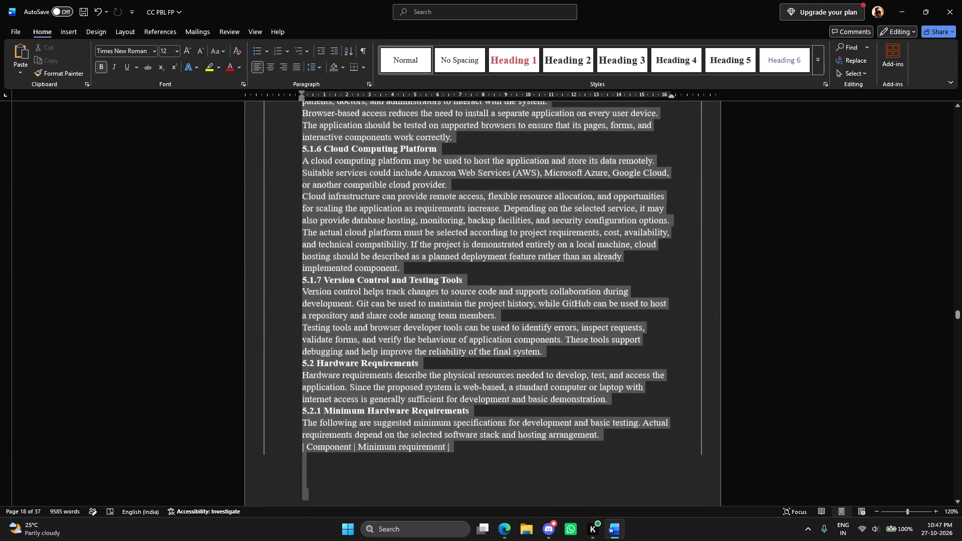
{"action": "left_click_drag", "start_coordinate": [480, 483], "coordinate": [454, 243]}
{"action": "scroll", "coordinate": [482, 466], "scroll_direction": "down", "scroll_amount": 7}
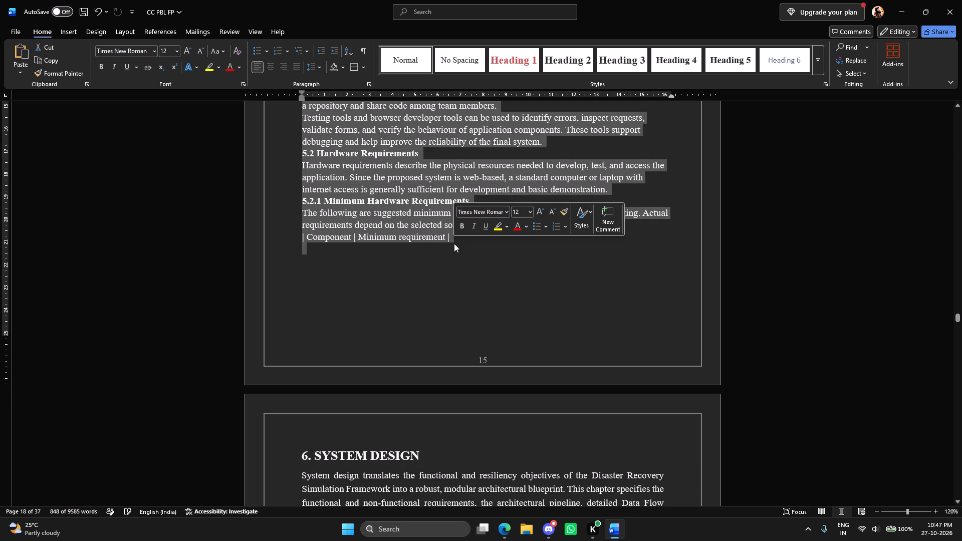
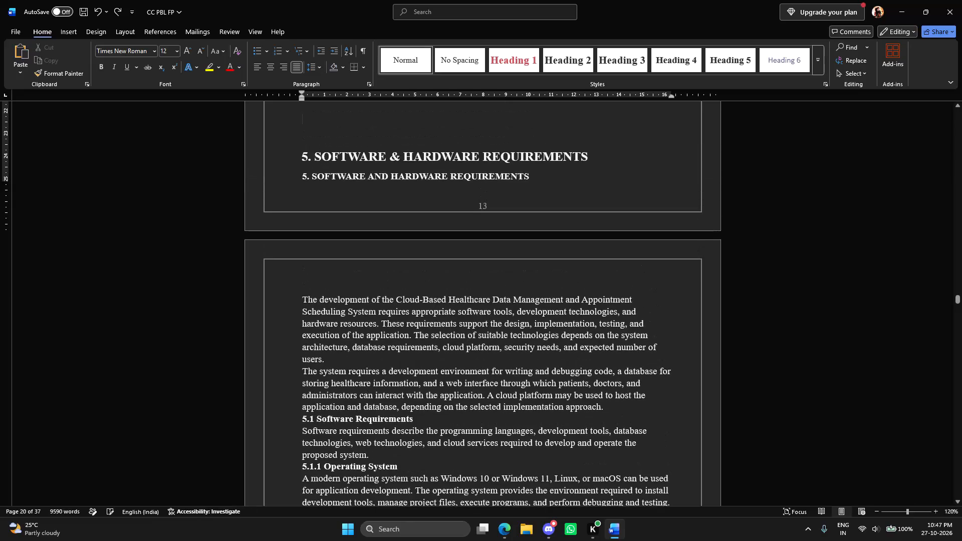
Undo the recent section 5 edits back through the incomplete paste that ended at the "Component | Minimum requirement" line.
{"action": "key", "text": "ctrl+z"}
{"action": "key", "text": "ctrl+z"}
{"action": "key", "text": "ctrl+z"}
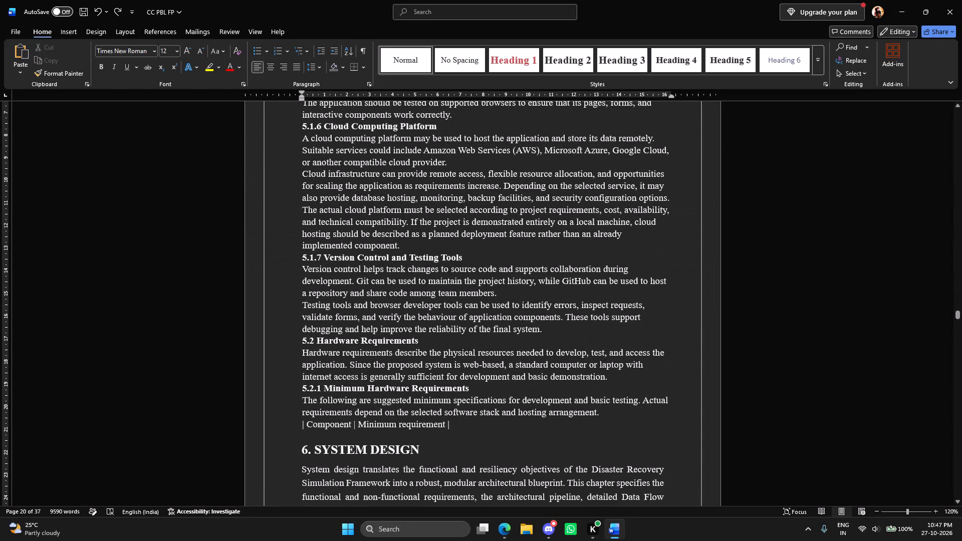
{"action": "key", "text": "ctrl+z"}
Replace the selected old section 5 body with the copied full healthcare requirements text, pasting it with Merge Formatting.
{"action": "scroll", "coordinate": [465, 318], "scroll_direction": "down", "scroll_amount": 4}
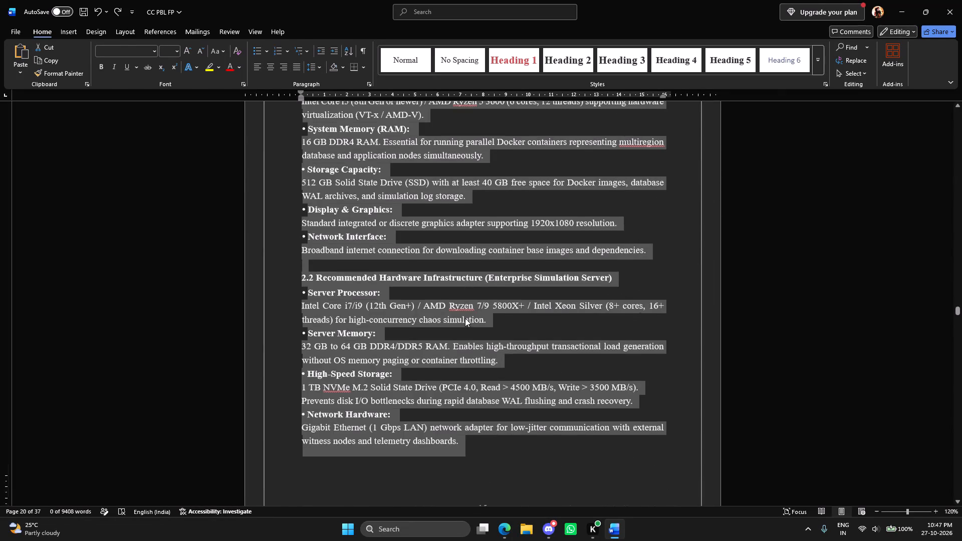
{"action": "scroll", "coordinate": [465, 318], "scroll_direction": "down", "scroll_amount": 2}
{"action": "right_click", "coordinate": [352, 240]}
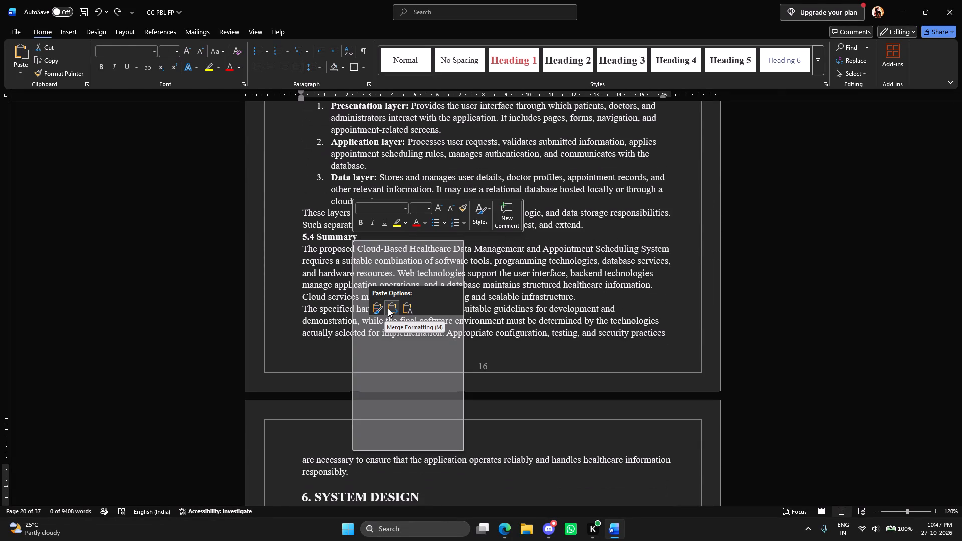
{"action": "left_click", "coordinate": [388, 308]}
Insert two blank lines above the "5. SOFTWARE & HARDWARE REQUIREMENTS" heading to move it onto a new page.
{"action": "scroll", "coordinate": [404, 309], "scroll_direction": "up", "scroll_amount": 9}
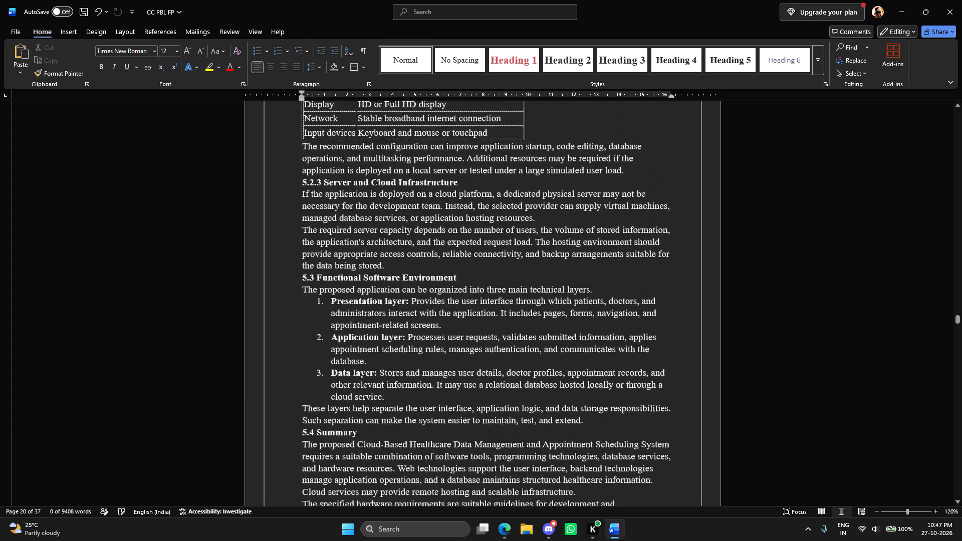
{"action": "scroll", "coordinate": [404, 309], "scroll_direction": "up", "scroll_amount": 6}
{"action": "scroll", "coordinate": [404, 309], "scroll_direction": "up", "scroll_amount": 20}
{"action": "scroll", "coordinate": [404, 309], "scroll_direction": "up", "scroll_amount": 7}
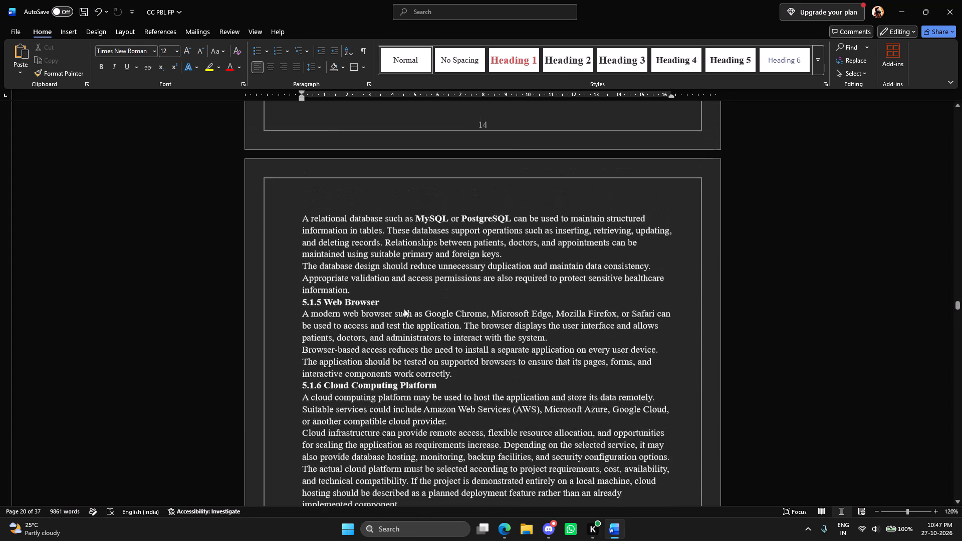
{"action": "scroll", "coordinate": [404, 309], "scroll_direction": "up", "scroll_amount": 9}
{"action": "scroll", "coordinate": [402, 309], "scroll_direction": "up", "scroll_amount": 20}
{"action": "scroll", "coordinate": [402, 309], "scroll_direction": "up", "scroll_amount": 1}
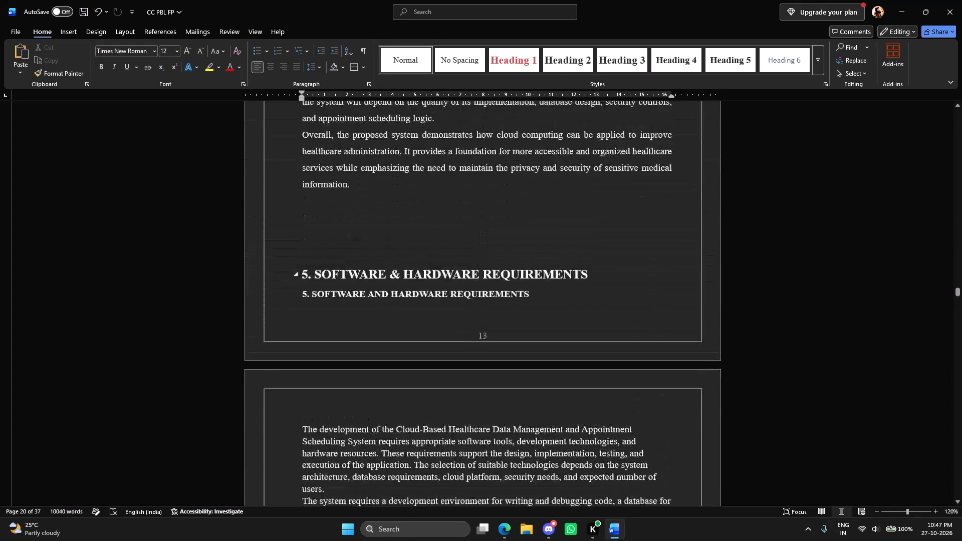
{"action": "left_click", "coordinate": [366, 300]}
{"action": "key", "text": "Return"}
{"action": "key", "text": "Return"}
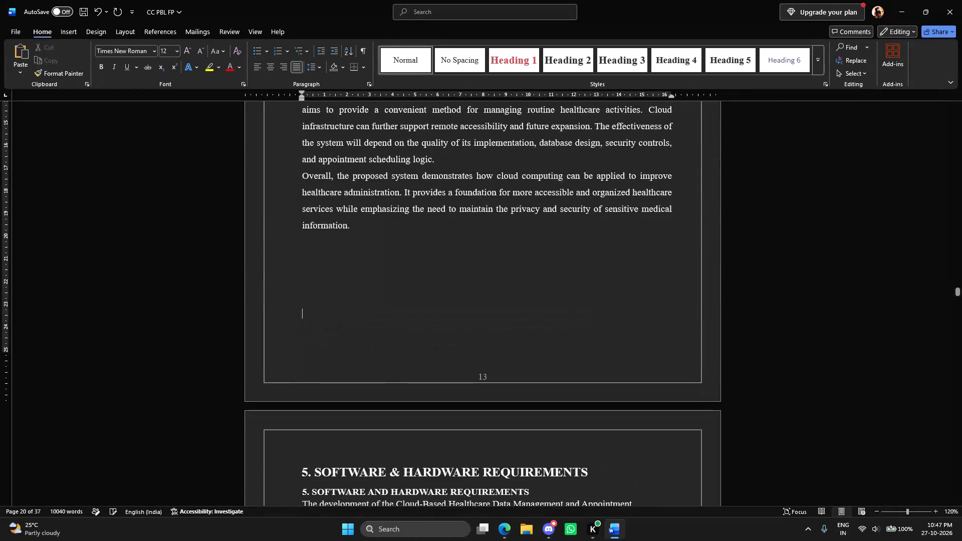
Delete the duplicate pasted heading "5. SOFTWARE AND HARDWARE REQUIREMENTS" beneath the section 5 title.
{"action": "scroll", "coordinate": [370, 317], "scroll_direction": "down", "scroll_amount": 4}
{"action": "left_click", "coordinate": [433, 371]}
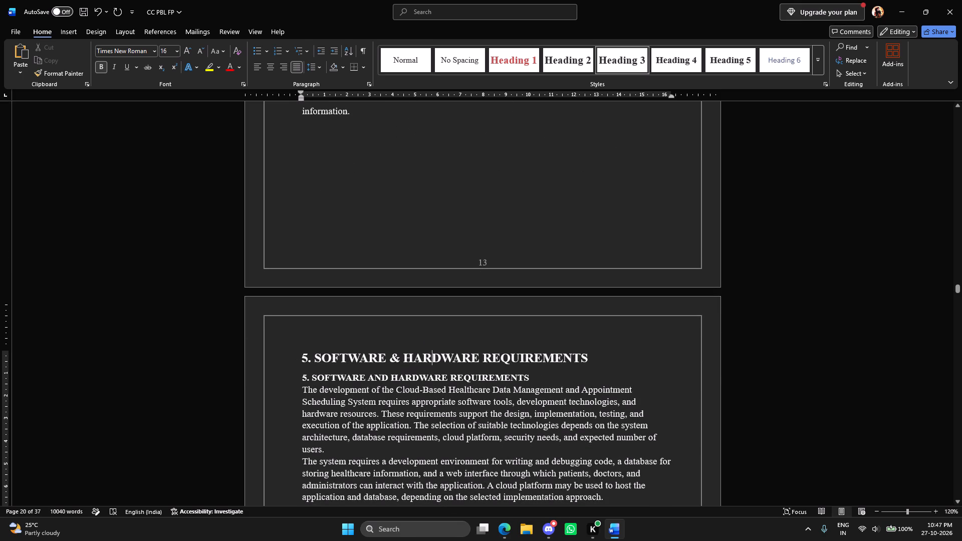
{"action": "triple_click", "coordinate": [433, 375]}
{"action": "key", "text": "BackSpace"}
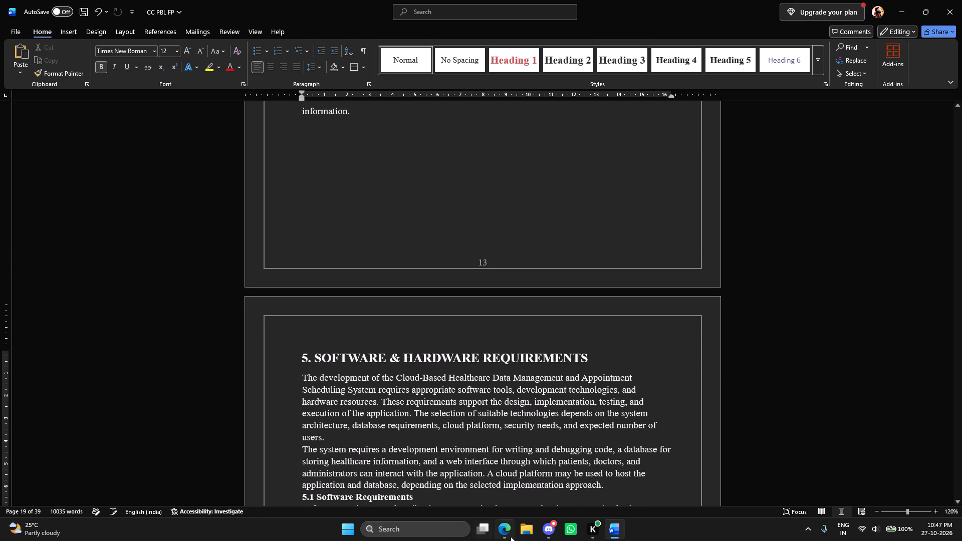
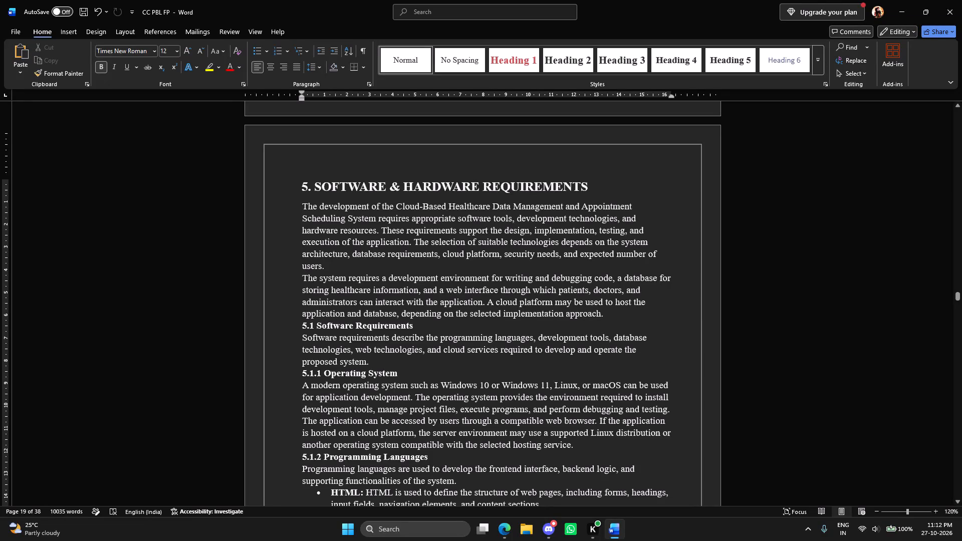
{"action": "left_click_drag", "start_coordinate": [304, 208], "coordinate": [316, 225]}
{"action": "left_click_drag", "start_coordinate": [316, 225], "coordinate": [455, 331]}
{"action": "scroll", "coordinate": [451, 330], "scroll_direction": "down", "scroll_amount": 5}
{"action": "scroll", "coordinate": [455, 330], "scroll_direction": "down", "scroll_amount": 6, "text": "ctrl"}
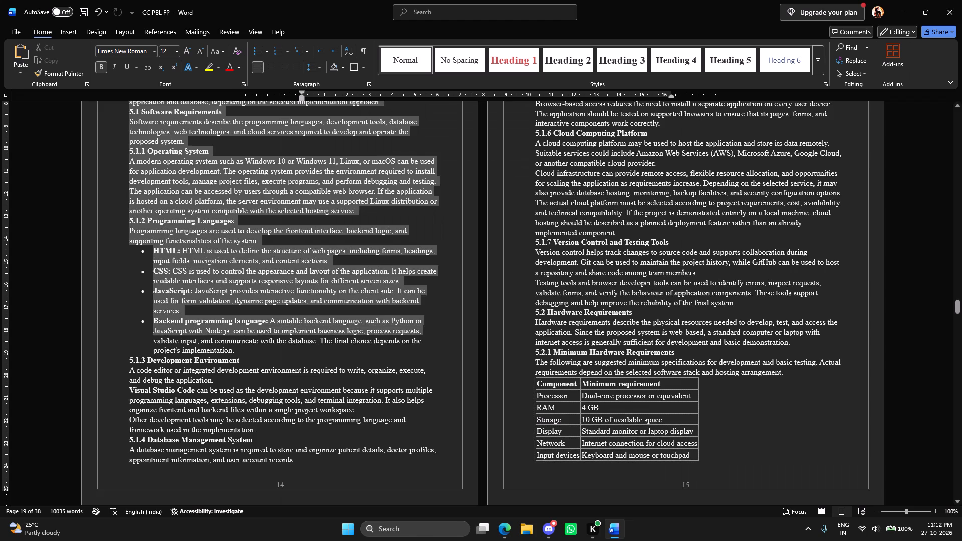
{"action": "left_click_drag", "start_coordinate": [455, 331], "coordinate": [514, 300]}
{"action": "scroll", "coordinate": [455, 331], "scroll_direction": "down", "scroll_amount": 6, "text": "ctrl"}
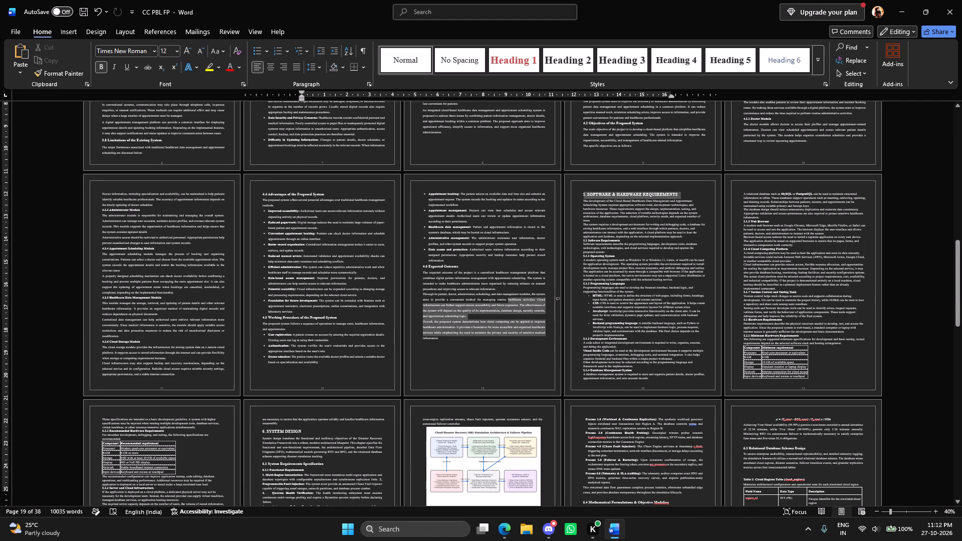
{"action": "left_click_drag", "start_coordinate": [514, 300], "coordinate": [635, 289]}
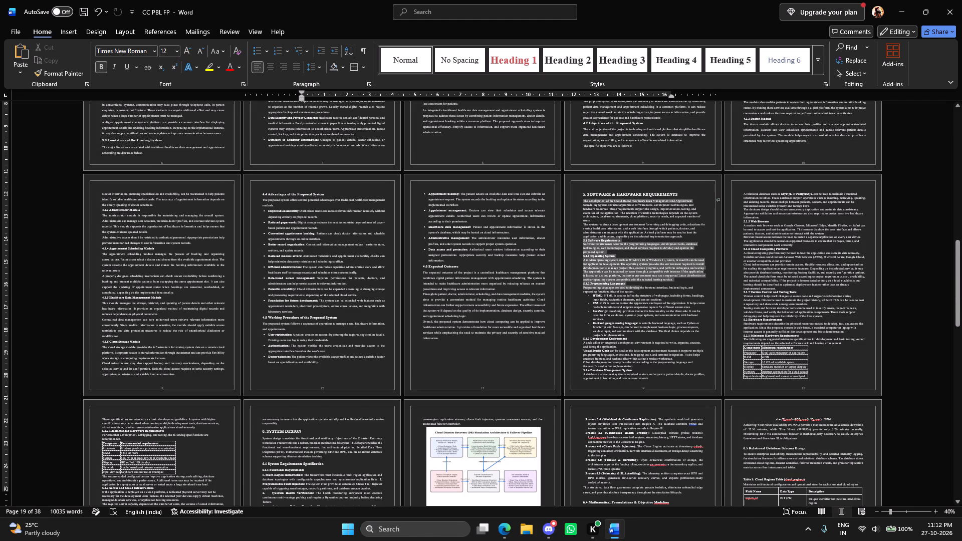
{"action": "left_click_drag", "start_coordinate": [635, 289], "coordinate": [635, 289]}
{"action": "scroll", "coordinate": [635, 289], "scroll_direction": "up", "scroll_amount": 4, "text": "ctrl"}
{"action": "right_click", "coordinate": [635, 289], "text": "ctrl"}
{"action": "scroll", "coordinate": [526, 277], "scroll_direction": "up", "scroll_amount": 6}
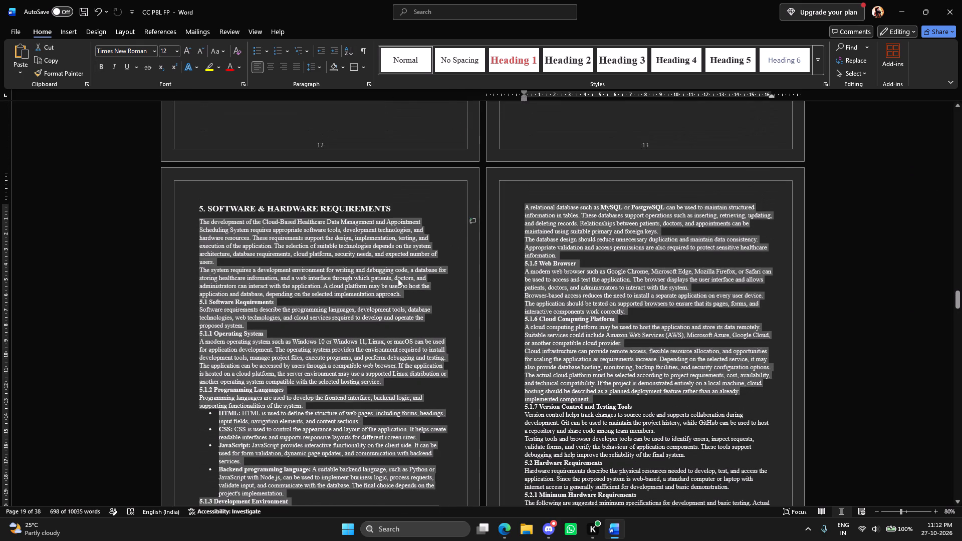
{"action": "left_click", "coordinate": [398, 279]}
Justify the entire section 5 body, from its opening paragraph to the last line before section 6, and widen its line spacing.
{"action": "left_click_drag", "start_coordinate": [197, 223], "coordinate": [366, 260]}
{"action": "scroll", "coordinate": [349, 269], "scroll_direction": "down", "scroll_amount": 6}
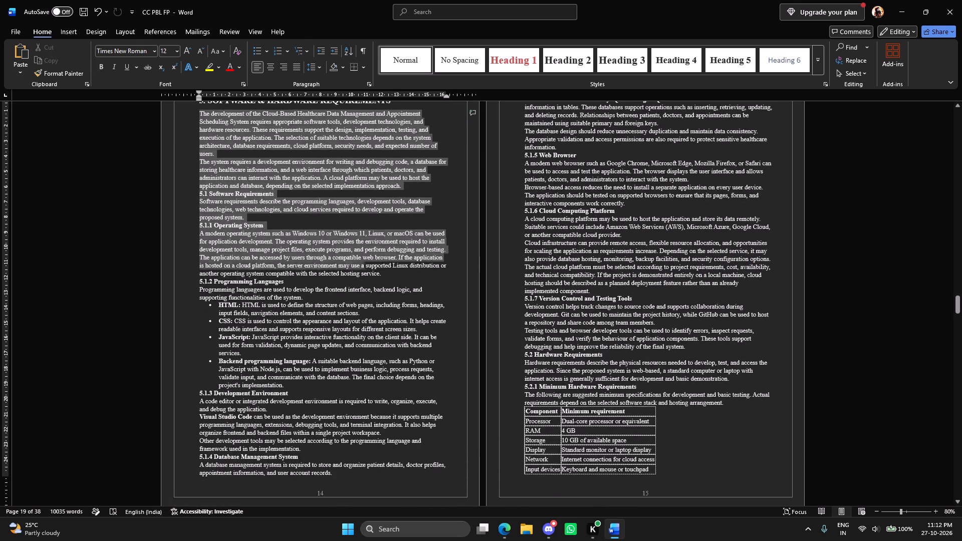
{"action": "left_click_drag", "start_coordinate": [366, 260], "coordinate": [494, 301]}
{"action": "scroll", "coordinate": [368, 257], "scroll_direction": "down", "scroll_amount": 7}
{"action": "scroll", "coordinate": [426, 379], "scroll_direction": "down", "scroll_amount": 8}
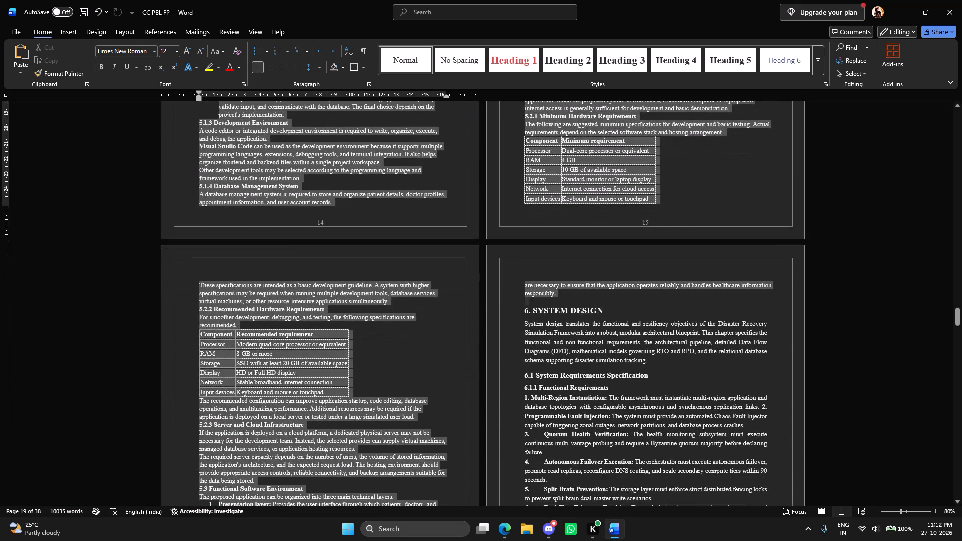
{"action": "left_click_drag", "start_coordinate": [494, 301], "coordinate": [564, 296]}
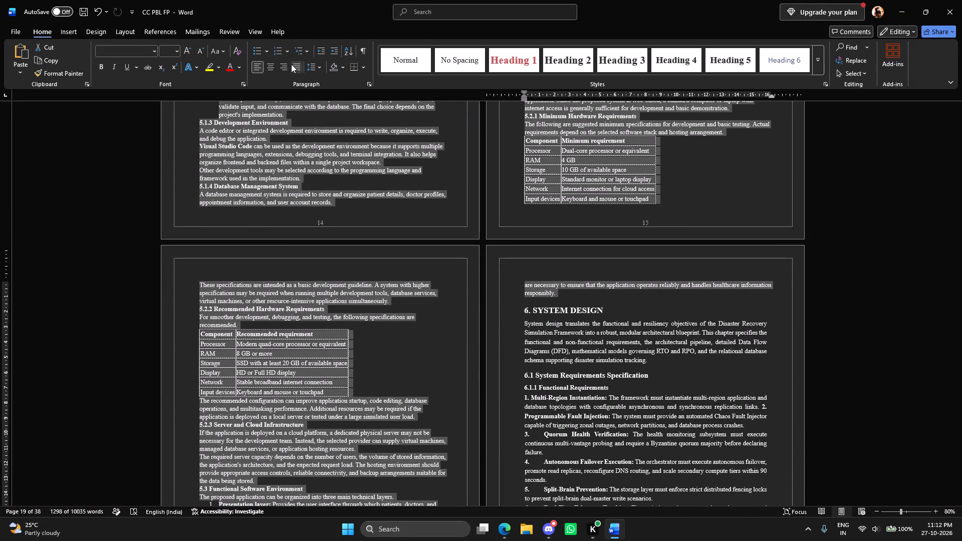
{"action": "left_click", "coordinate": [302, 66]}
{"action": "left_click", "coordinate": [319, 68]}
{"action": "left_click", "coordinate": [345, 106]}
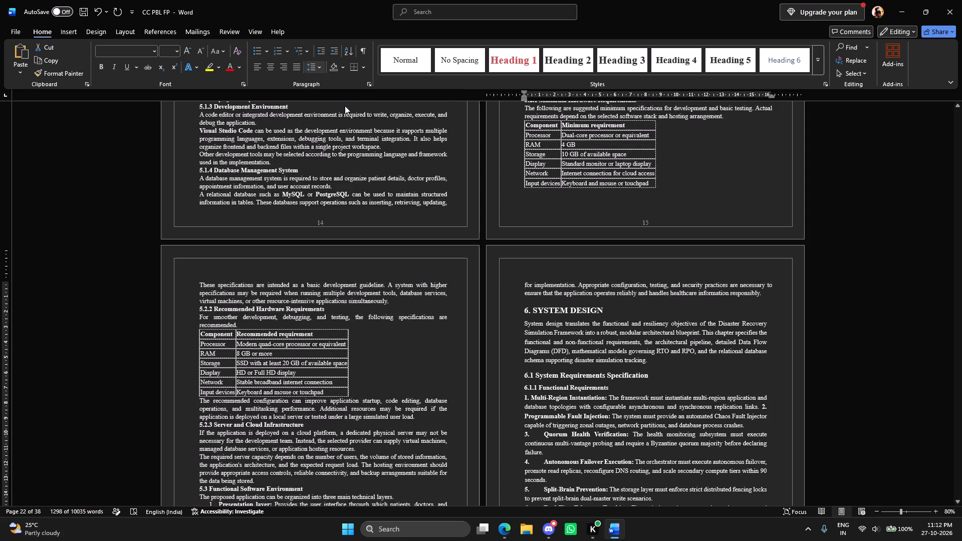
{"action": "scroll", "coordinate": [356, 174], "scroll_direction": "up", "scroll_amount": 14}
{"action": "scroll", "coordinate": [374, 219], "scroll_direction": "up", "scroll_amount": 6}
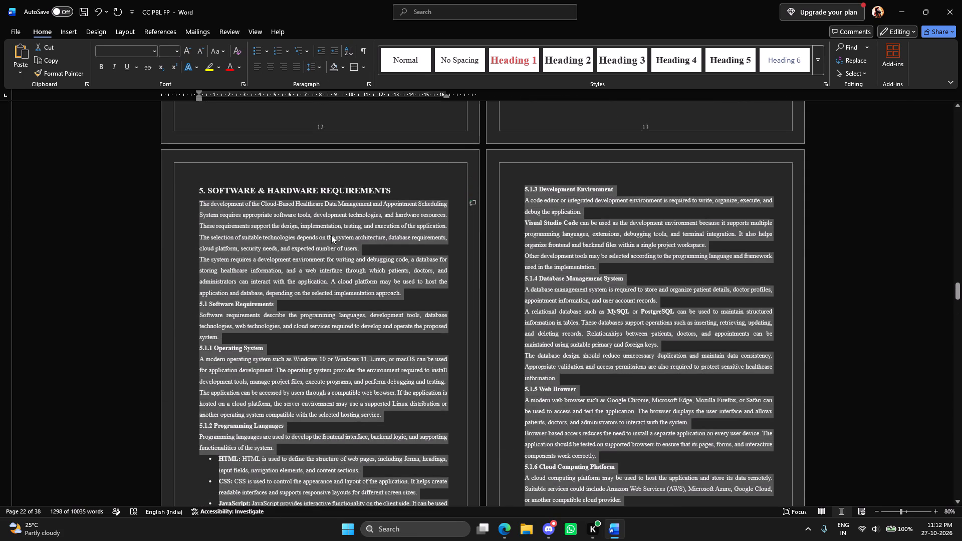
{"action": "scroll", "coordinate": [322, 233], "scroll_direction": "up", "scroll_amount": 6, "text": "ctrl"}
{"action": "left_click", "coordinate": [339, 233]}
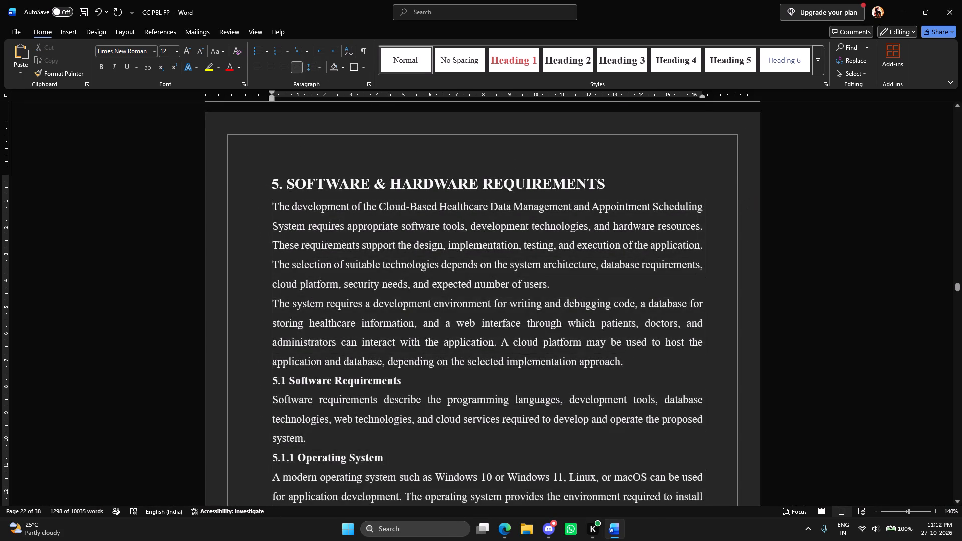
Increase the font size of the "5.1 Software Requirements" heading to 14.
{"action": "scroll", "coordinate": [369, 240], "scroll_direction": "down", "scroll_amount": 8}
{"action": "scroll", "coordinate": [374, 198], "scroll_direction": "up", "scroll_amount": 1}
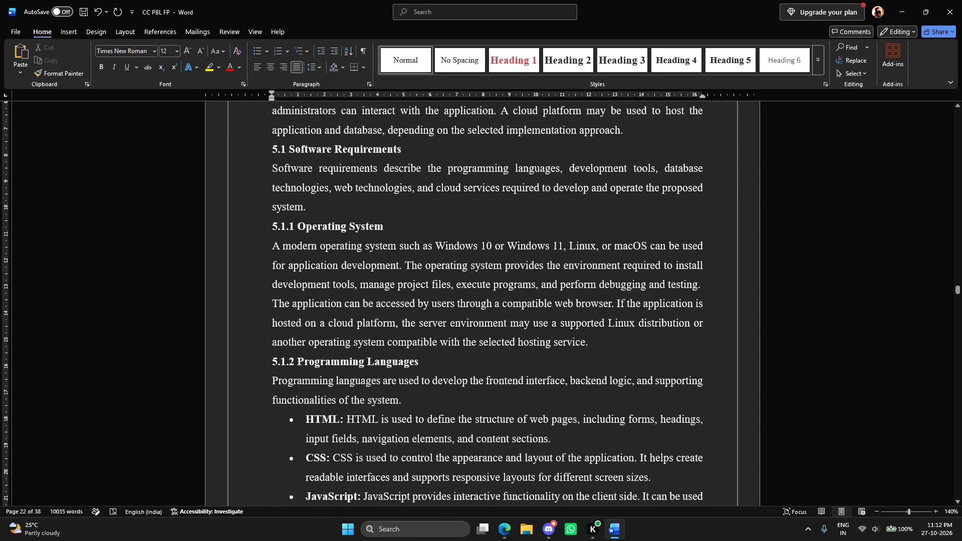
{"action": "triple_click", "coordinate": [361, 145]}
{"action": "left_click", "coordinate": [187, 50]}
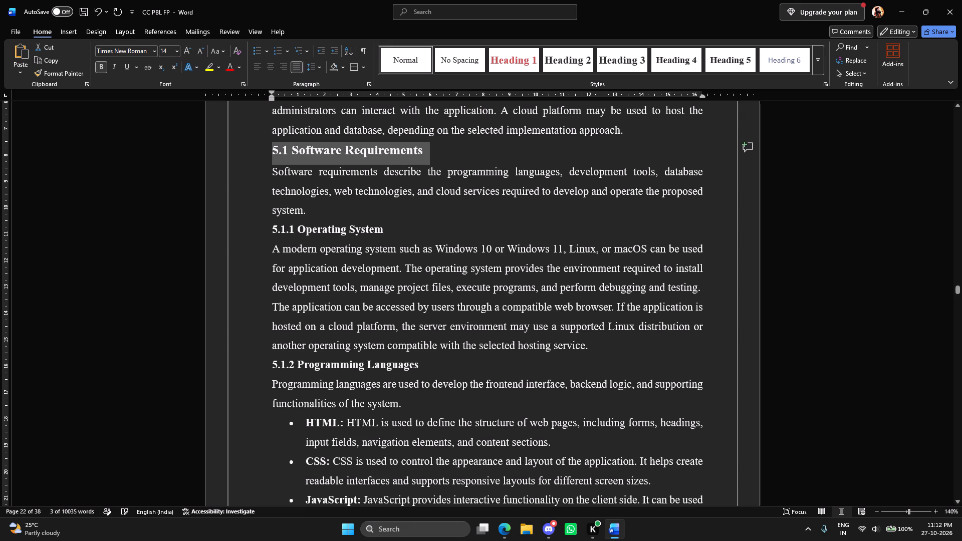
Reduce the left indent of the HTML, CSS, JavaScript and backend language bullets under 5.1.2 to about 0.75 cm.
{"action": "scroll", "coordinate": [357, 229], "scroll_direction": "down", "scroll_amount": 9}
{"action": "scroll", "coordinate": [359, 231], "scroll_direction": "up", "scroll_amount": 1}
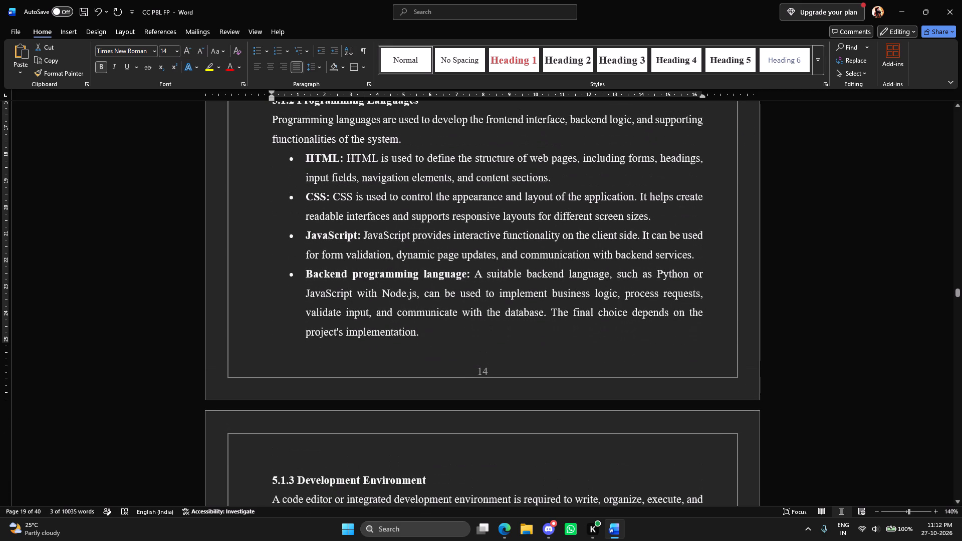
{"action": "left_click_drag", "start_coordinate": [437, 332], "coordinate": [307, 167]}
{"action": "left_click_drag", "start_coordinate": [305, 100], "coordinate": [316, 99]}
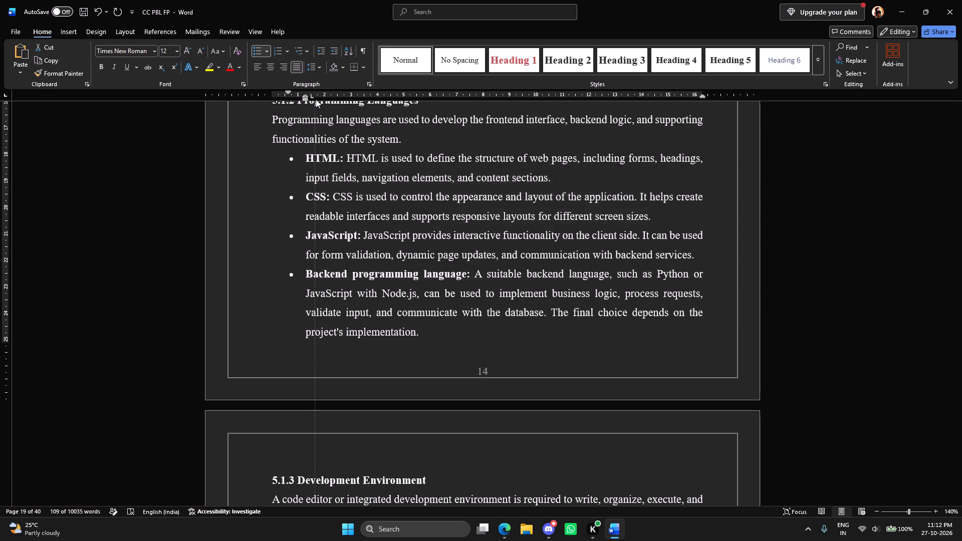
{"action": "left_click_drag", "start_coordinate": [316, 99], "coordinate": [319, 99]}
{"action": "left_click_drag", "start_coordinate": [307, 99], "coordinate": [294, 99]}
{"action": "scroll", "coordinate": [376, 240], "scroll_direction": "down", "scroll_amount": 5}
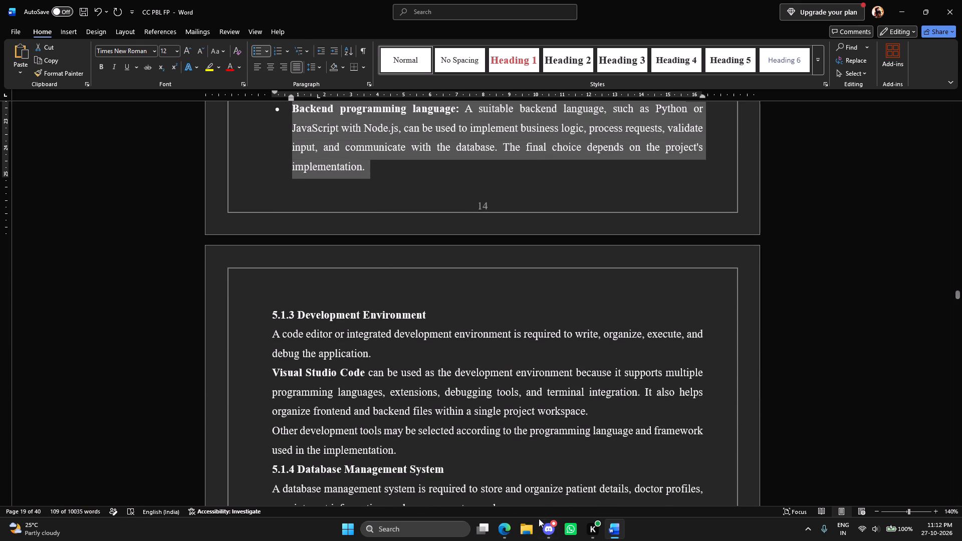
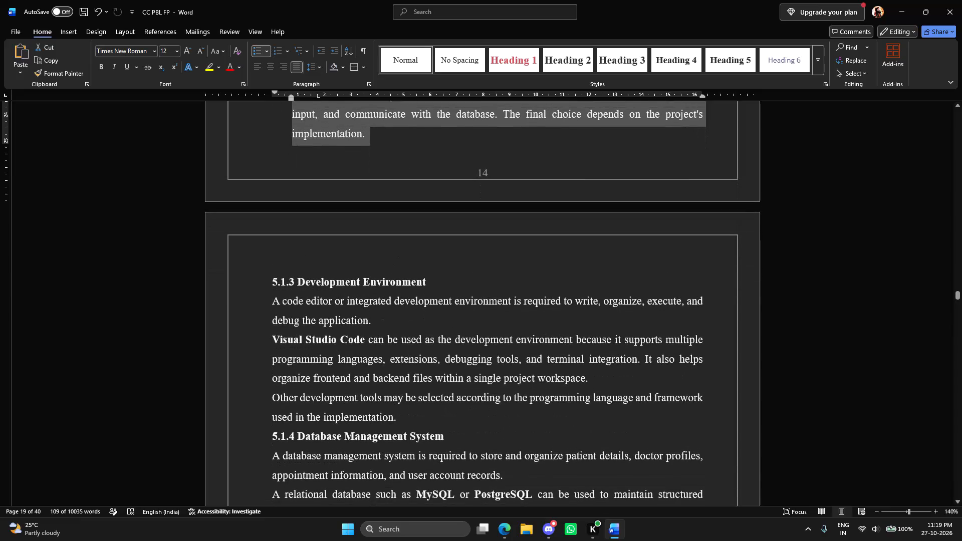
Review the section 5.1 subsections and the start of 5.2 to check their headings and body formatting.
{"action": "triple_click", "coordinate": [344, 280]}
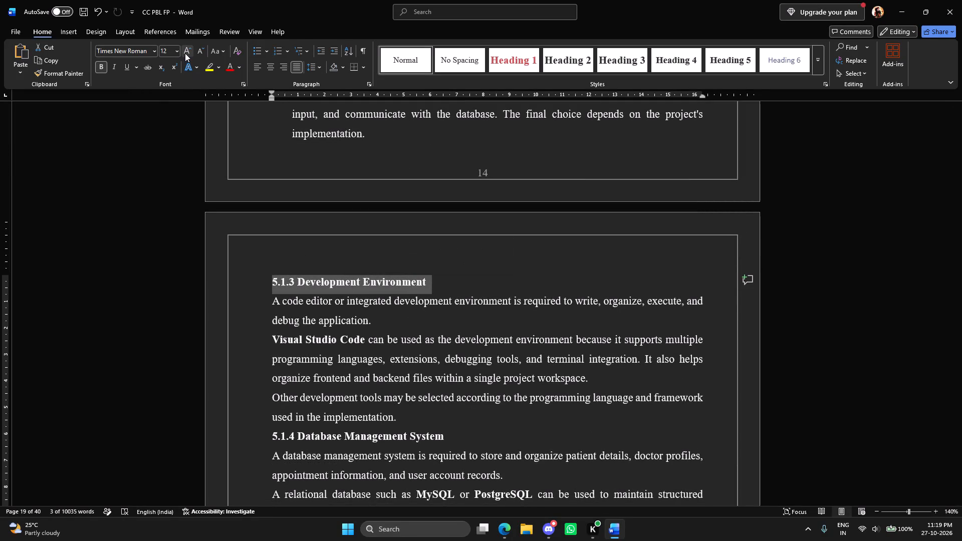
{"action": "scroll", "coordinate": [272, 184], "scroll_direction": "up", "scroll_amount": 9}
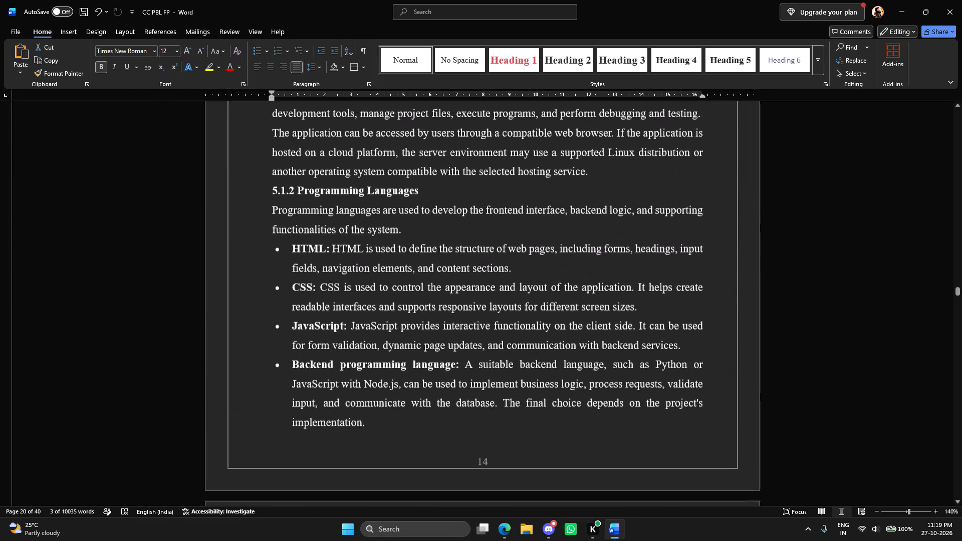
{"action": "scroll", "coordinate": [277, 186], "scroll_direction": "down", "scroll_amount": 19}
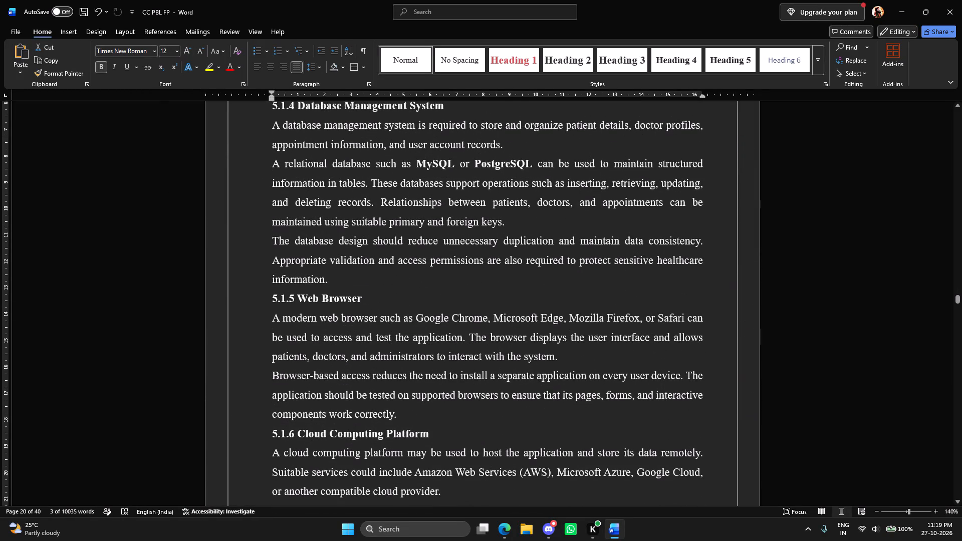
{"action": "scroll", "coordinate": [290, 201], "scroll_direction": "down", "scroll_amount": 13}
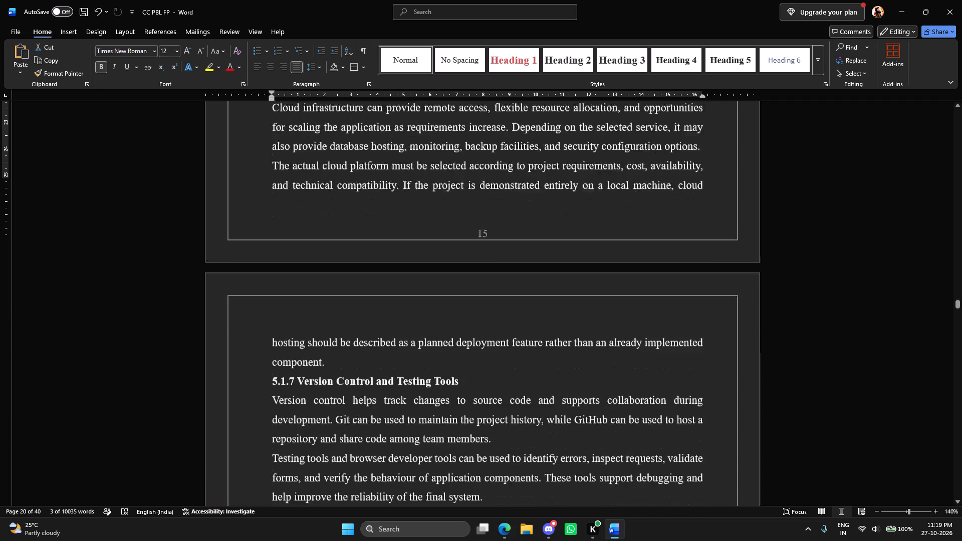
{"action": "scroll", "coordinate": [282, 195], "scroll_direction": "up", "scroll_amount": 20}
{"action": "scroll", "coordinate": [282, 195], "scroll_direction": "up", "scroll_amount": 10}
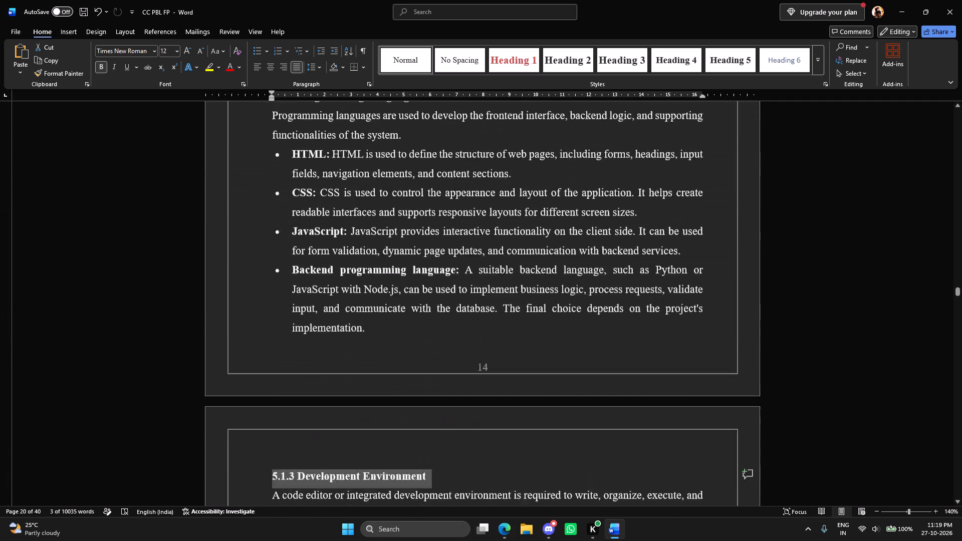
{"action": "scroll", "coordinate": [282, 195], "scroll_direction": "up", "scroll_amount": 9}
{"action": "scroll", "coordinate": [282, 194], "scroll_direction": "down", "scroll_amount": 9}
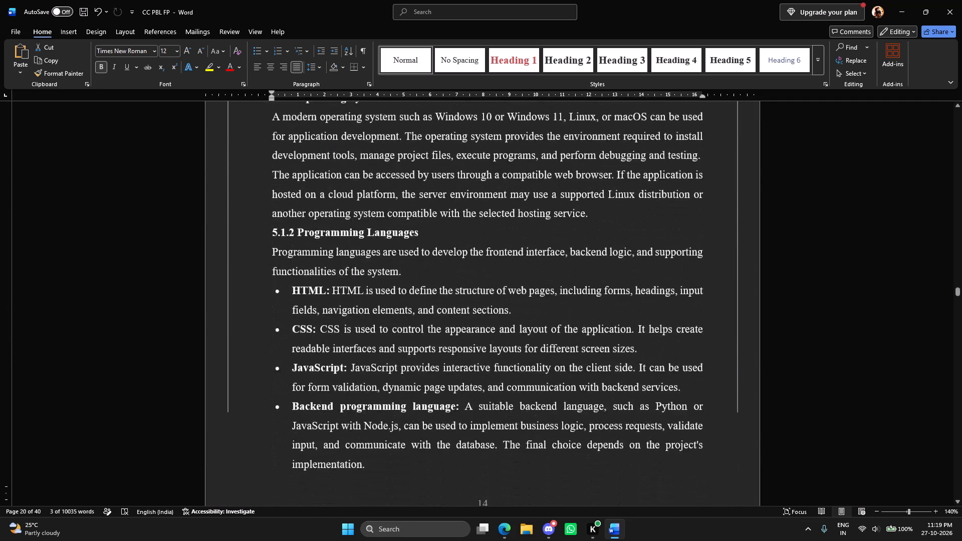
{"action": "scroll", "coordinate": [280, 192], "scroll_direction": "down", "scroll_amount": 14}
{"action": "scroll", "coordinate": [278, 186], "scroll_direction": "down", "scroll_amount": 12}
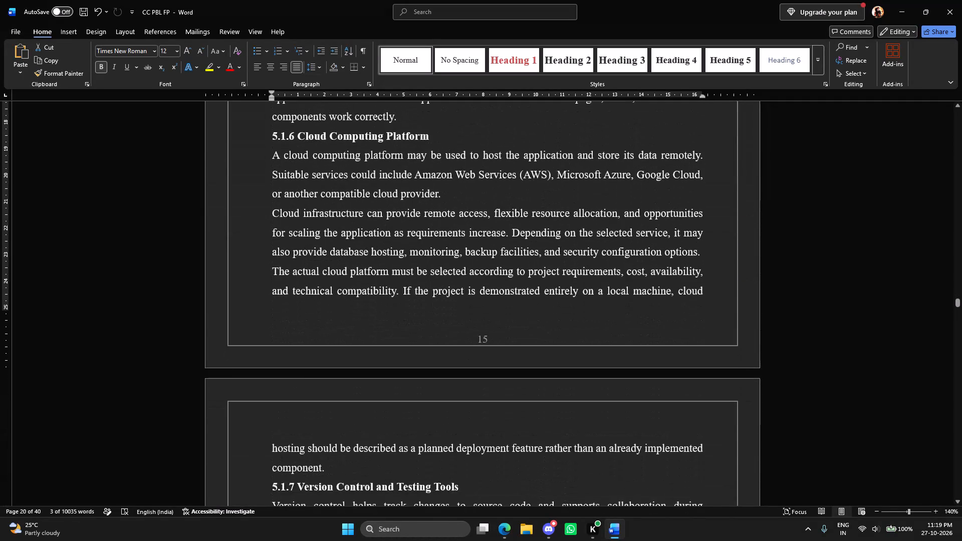
{"action": "scroll", "coordinate": [278, 186], "scroll_direction": "down", "scroll_amount": 15}
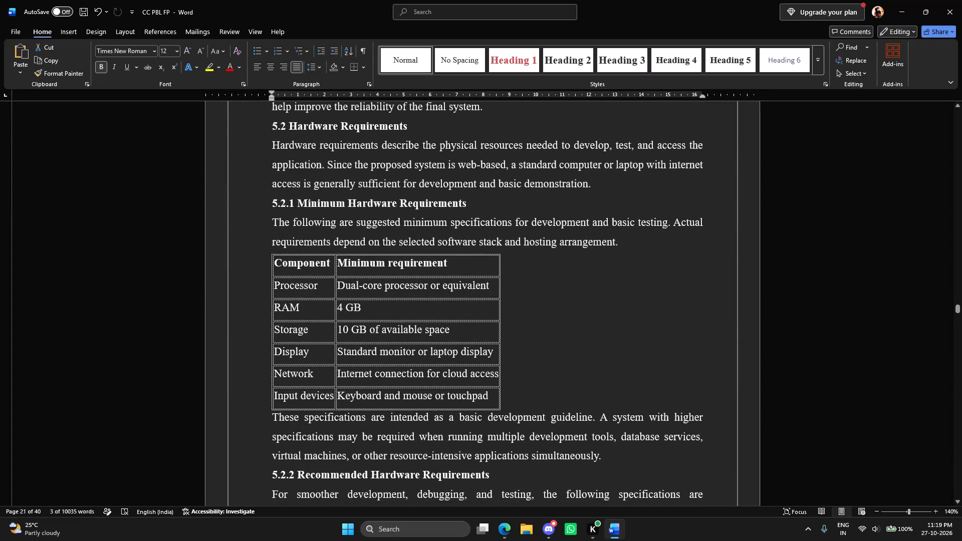
Increase the font size of the "5.2 Hardware Requirements" heading to 14.
{"action": "scroll", "coordinate": [311, 208], "scroll_direction": "up", "scroll_amount": 2}
{"action": "triple_click", "coordinate": [312, 194]}
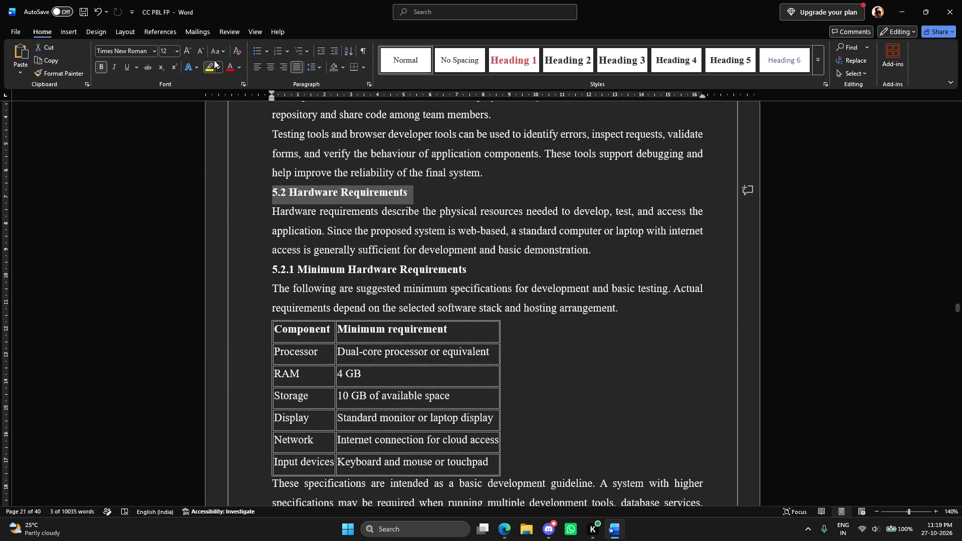
{"action": "left_click", "coordinate": [190, 48]}
Enlarge the minimum hardware requirements table under 5.2.1 to about 11.5 cm wide.
{"action": "scroll", "coordinate": [282, 274], "scroll_direction": "down", "scroll_amount": 3}
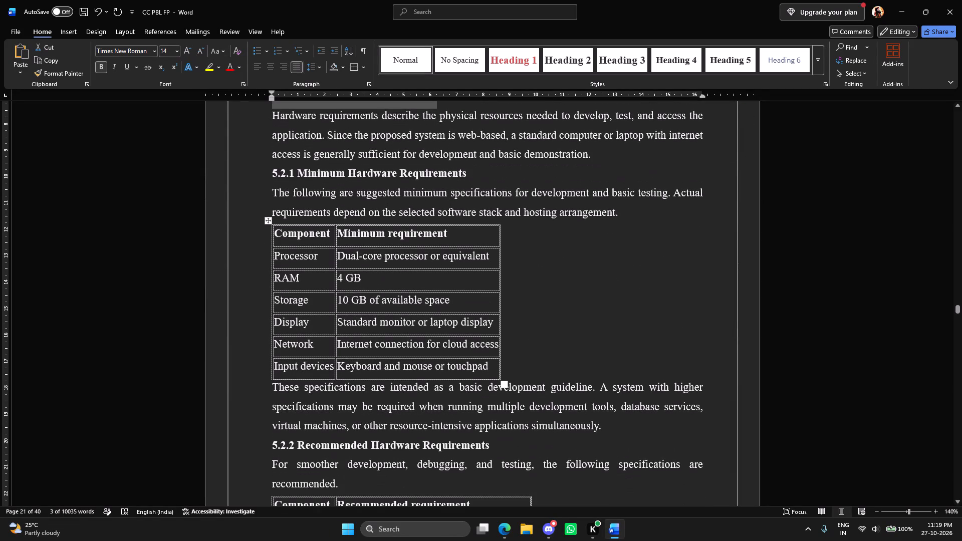
{"action": "left_click", "coordinate": [302, 270]}
{"action": "left_click", "coordinate": [264, 219]}
{"action": "left_click", "coordinate": [290, 243]}
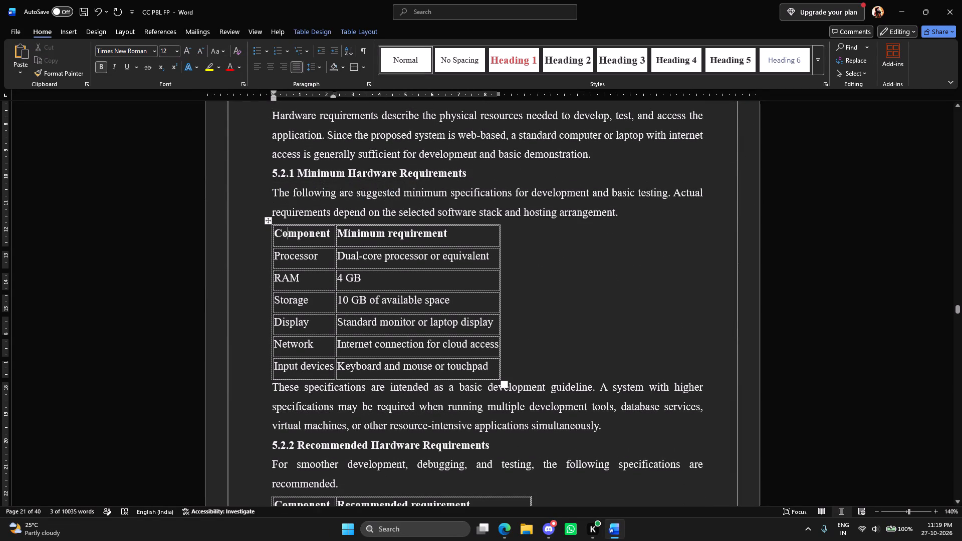
{"action": "left_click", "coordinate": [270, 220]}
{"action": "left_click_drag", "start_coordinate": [503, 381], "coordinate": [503, 381]}
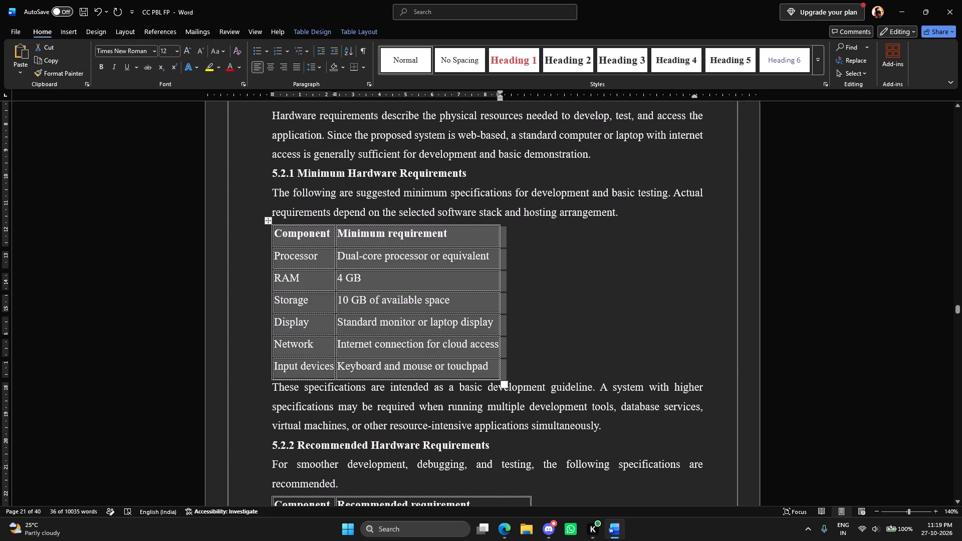
{"action": "left_click_drag", "start_coordinate": [503, 381], "coordinate": [577, 399]}
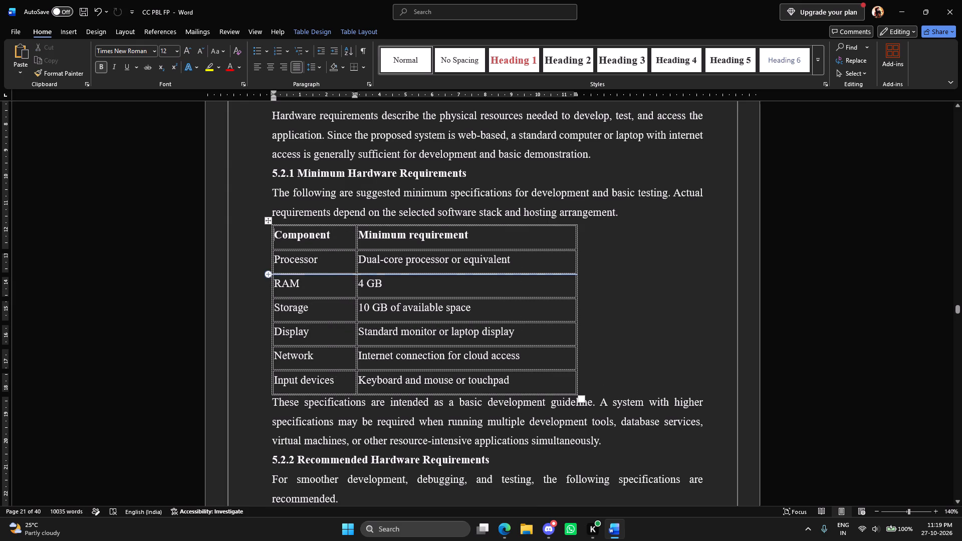
Move the minimum hardware requirements table about 1 cm to the right of the text margin.
{"action": "left_click_drag", "start_coordinate": [268, 219], "coordinate": [294, 219]}
{"action": "left_click", "coordinate": [256, 263]}
{"action": "left_click", "coordinate": [236, 287]}
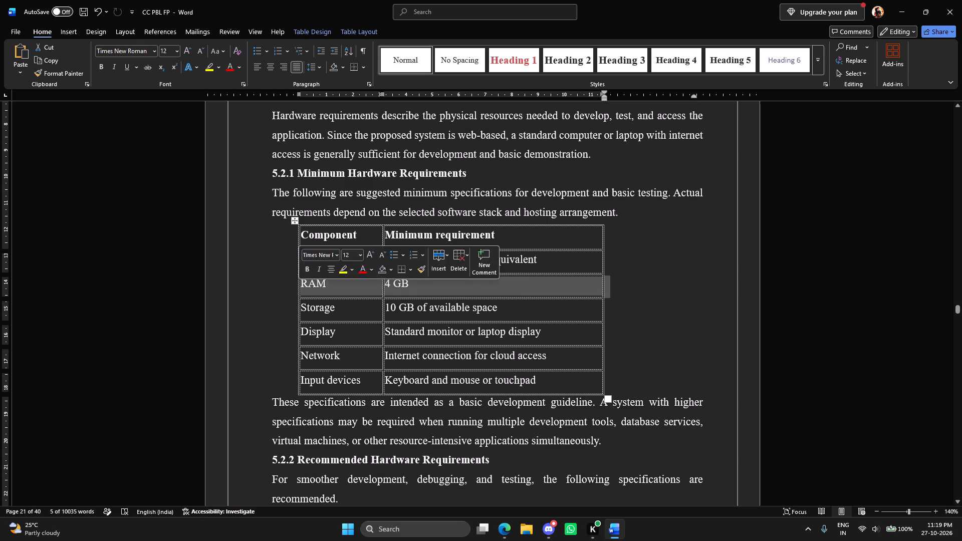
{"action": "left_click", "coordinate": [665, 344]}
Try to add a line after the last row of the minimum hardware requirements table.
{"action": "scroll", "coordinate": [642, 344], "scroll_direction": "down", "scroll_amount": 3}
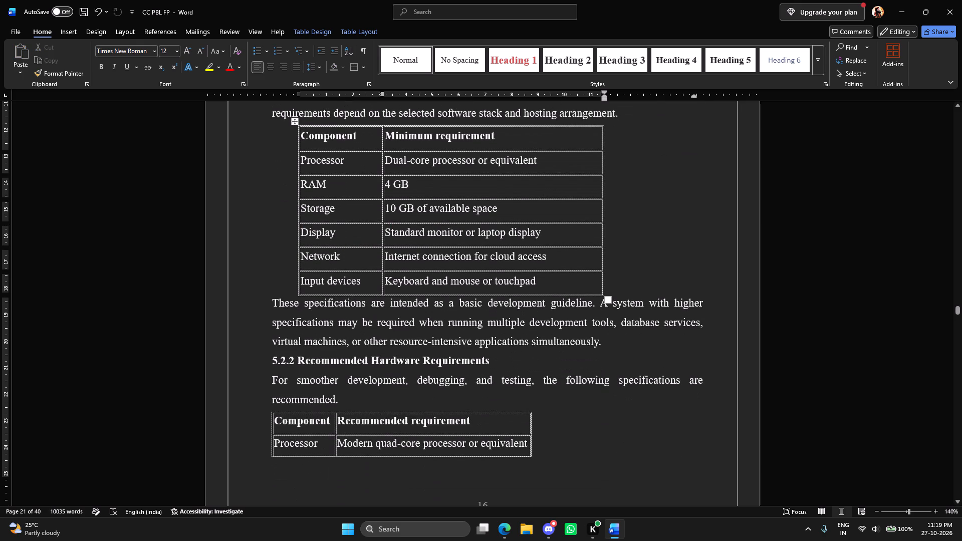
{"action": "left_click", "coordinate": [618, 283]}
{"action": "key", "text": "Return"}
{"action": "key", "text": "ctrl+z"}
Insert a blank line between the minimum requirements table and the paragraph starting "These specifications are intended".
{"action": "scroll", "coordinate": [316, 341], "scroll_direction": "down", "scroll_amount": 6}
{"action": "scroll", "coordinate": [320, 332], "scroll_direction": "up", "scroll_amount": 5}
{"action": "left_click", "coordinate": [275, 272]}
{"action": "key", "text": "Return"}
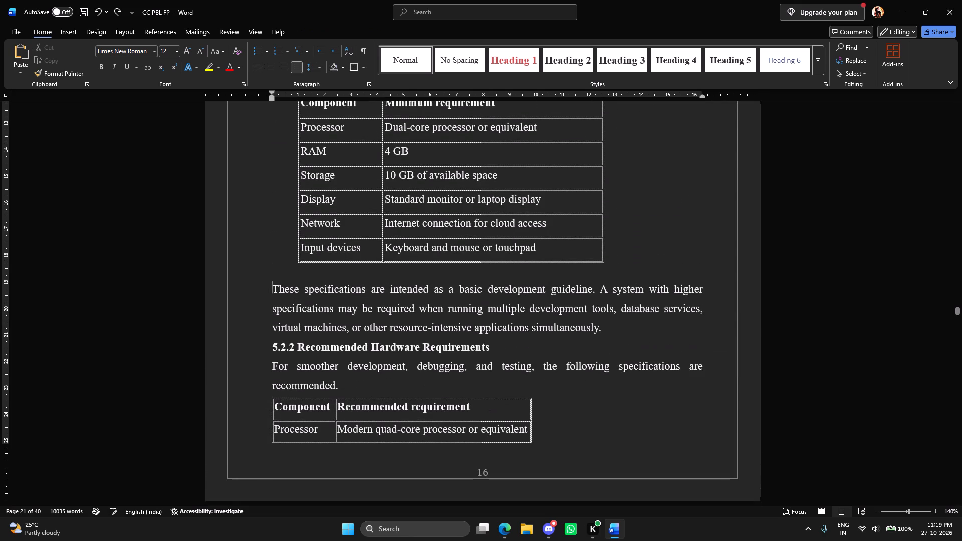
Insert two line breaks after the 5.2.2 introductory sentence so the recommended requirements table starts on the next page.
{"action": "scroll", "coordinate": [342, 303], "scroll_direction": "down", "scroll_amount": 1}
{"action": "left_click", "coordinate": [343, 356]}
{"action": "key", "text": "Return"}
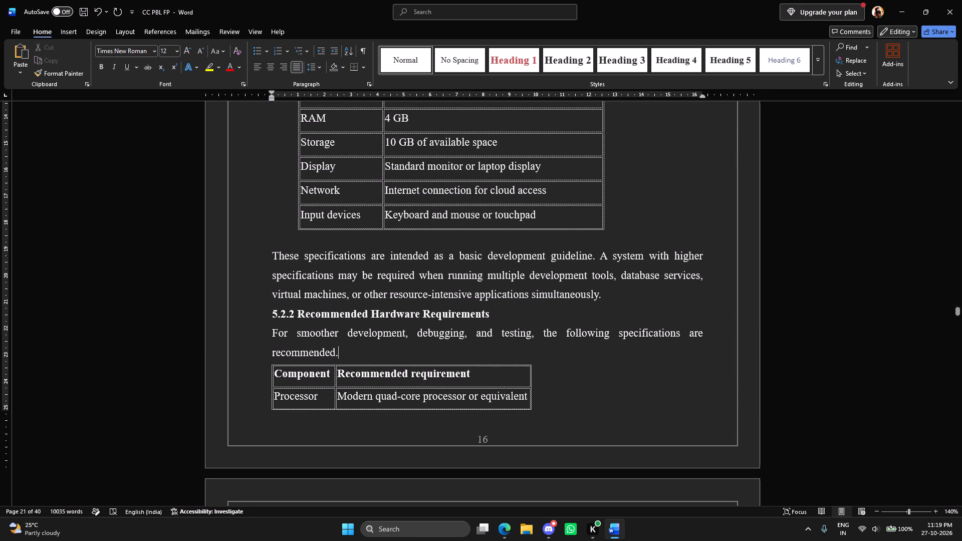
{"action": "scroll", "coordinate": [343, 356], "scroll_direction": "down", "scroll_amount": 2}
{"action": "key", "text": "Return"}
Widen the recommended hardware requirements table under 5.2.2 to about 12.5 cm.
{"action": "scroll", "coordinate": [343, 353], "scroll_direction": "down", "scroll_amount": 9}
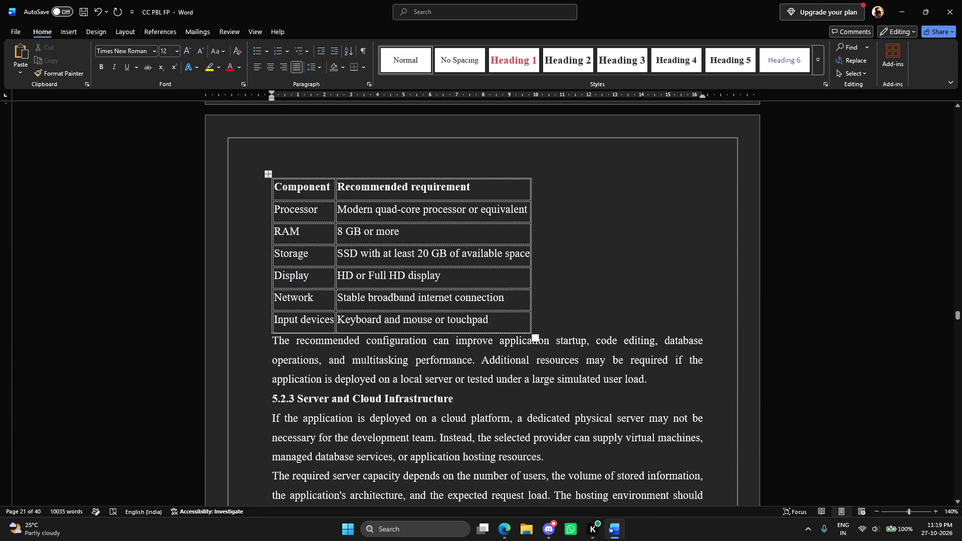
{"action": "left_click", "coordinate": [416, 284]}
{"action": "left_click_drag", "start_coordinate": [533, 336], "coordinate": [604, 339]}
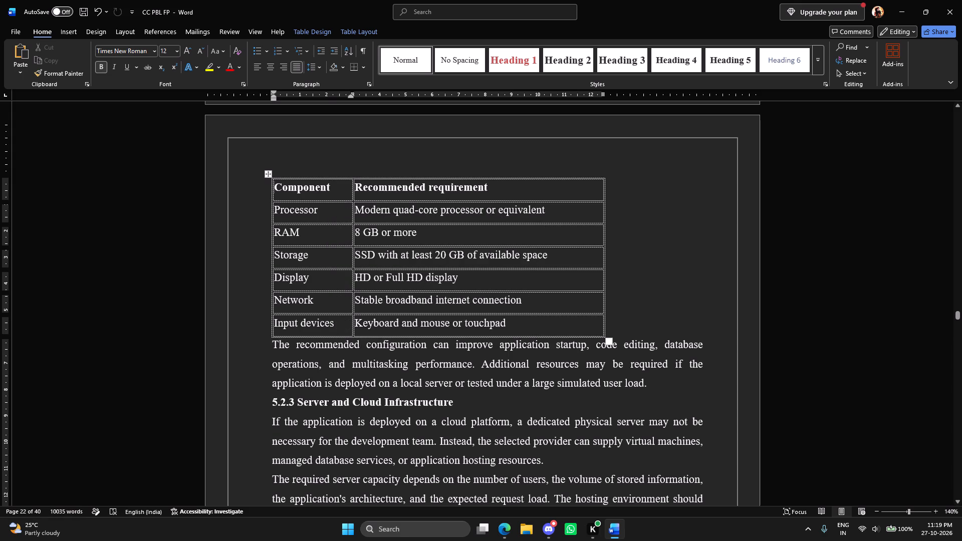
Insert a blank line between the recommended requirements table and the paragraph starting "The recommended configuration".
{"action": "left_click", "coordinate": [273, 345]}
{"action": "scroll", "coordinate": [463, 364], "scroll_direction": "up", "scroll_amount": 3}
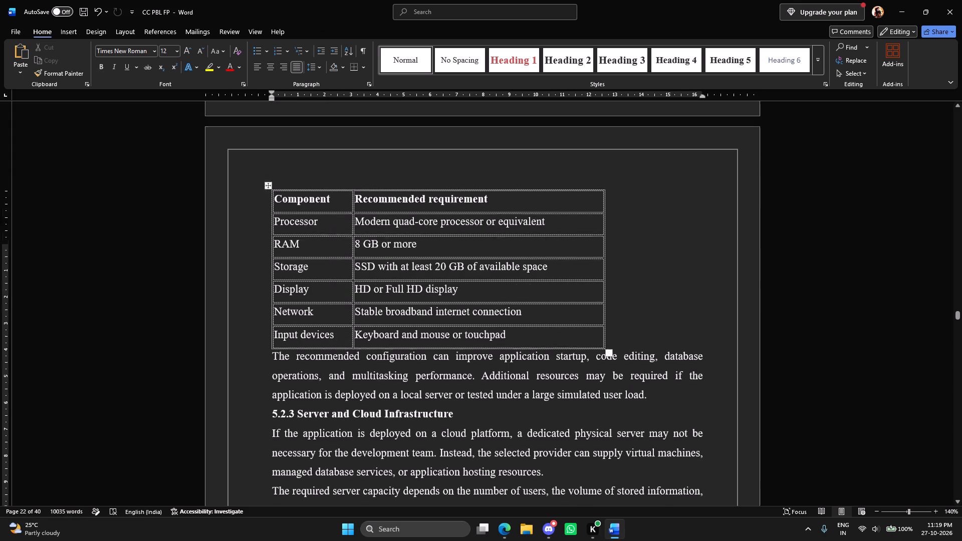
{"action": "scroll", "coordinate": [463, 364], "scroll_direction": "up", "scroll_amount": 8}
{"action": "scroll", "coordinate": [463, 364], "scroll_direction": "down", "scroll_amount": 9}
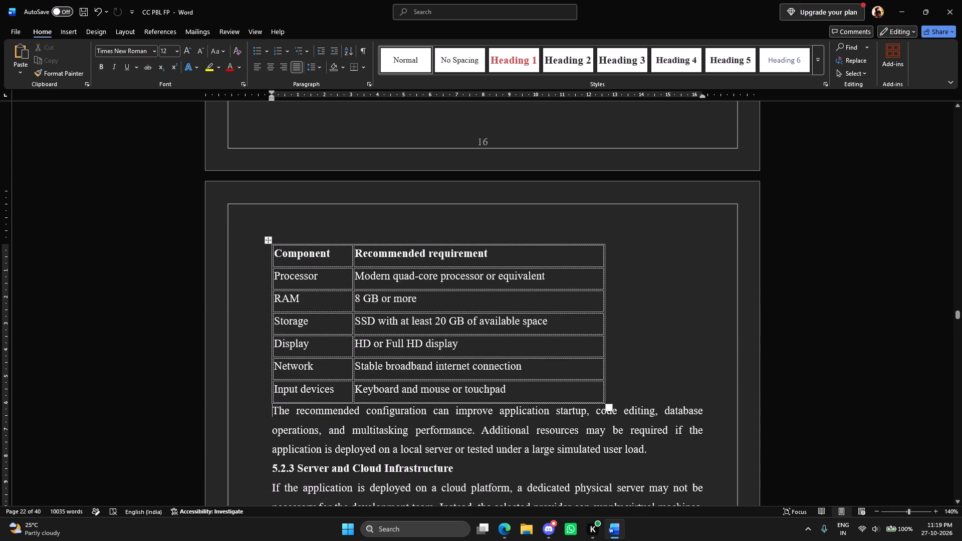
{"action": "key", "text": "Return"}
Increase the font size of the "5.3 Functional Software Environment" heading to 14.
{"action": "scroll", "coordinate": [442, 355], "scroll_direction": "down", "scroll_amount": 7}
{"action": "scroll", "coordinate": [376, 292], "scroll_direction": "down", "scroll_amount": 5}
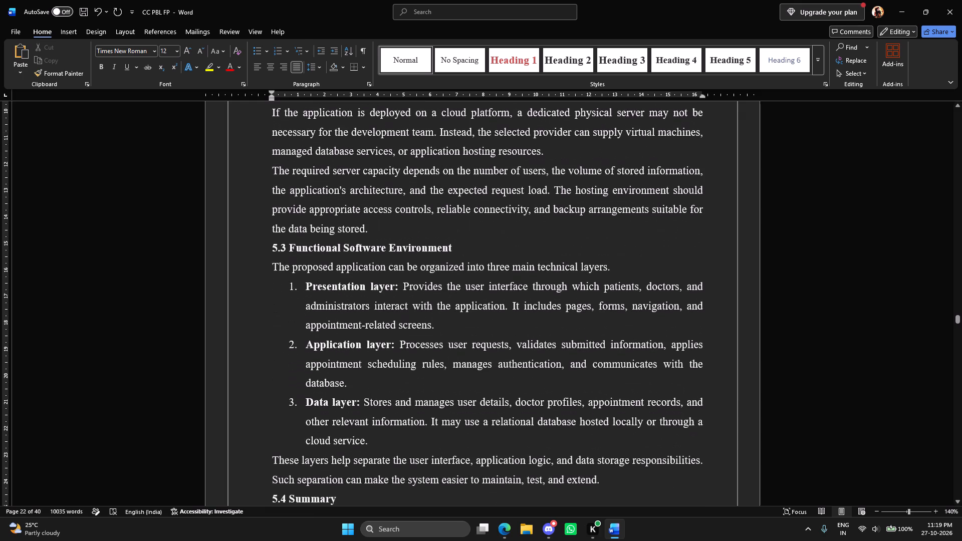
{"action": "triple_click", "coordinate": [345, 245]}
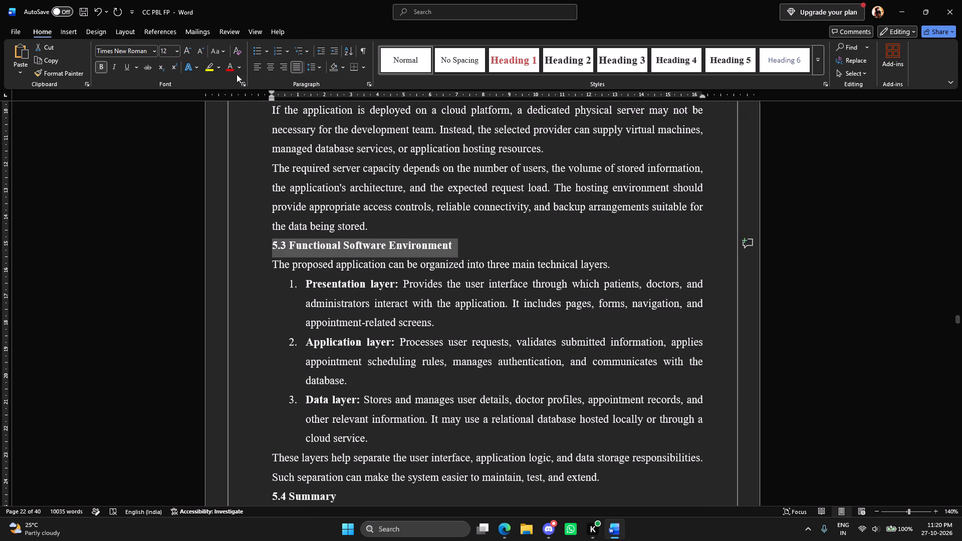
{"action": "left_click", "coordinate": [187, 54]}
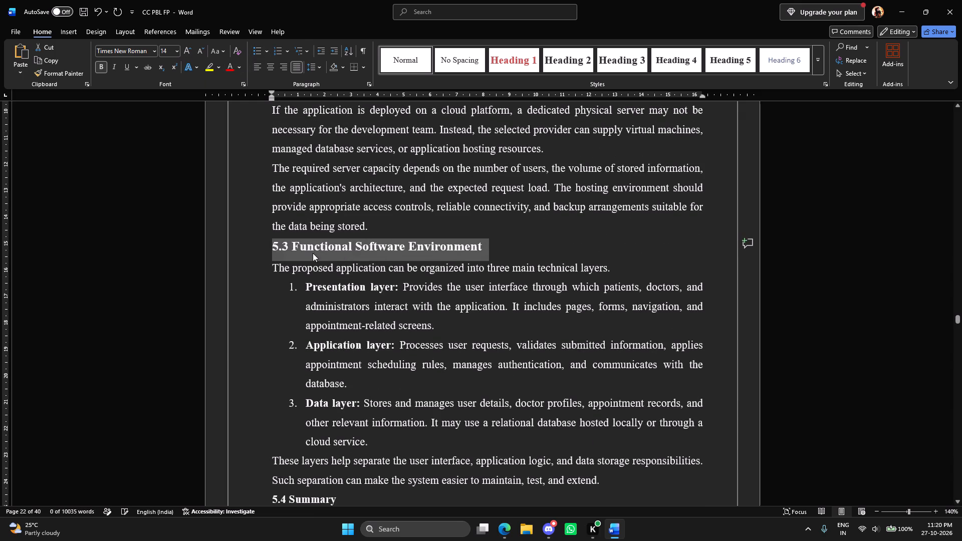
Convert the numbered Presentation, Application and Data layer items under 5.3 into a bulleted list.
{"action": "left_click_drag", "start_coordinate": [288, 282], "coordinate": [382, 426]}
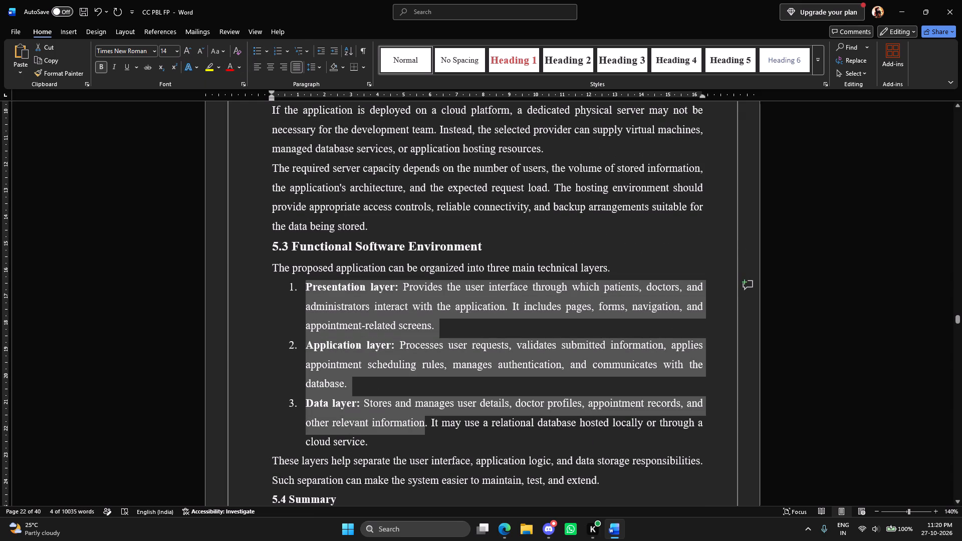
{"action": "left_click_drag", "start_coordinate": [382, 426], "coordinate": [382, 437]}
{"action": "left_click", "coordinate": [257, 54]}
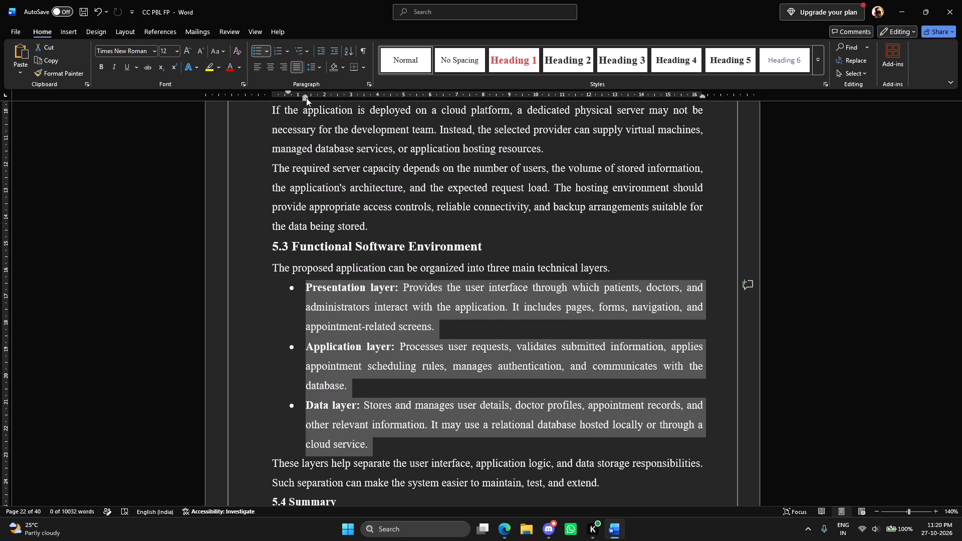
Reduce the left indent of the three layer bullets under 5.3 to about 0.75 cm.
{"action": "left_click_drag", "start_coordinate": [306, 98], "coordinate": [319, 98]}
{"action": "left_click_drag", "start_coordinate": [304, 100], "coordinate": [301, 100]}
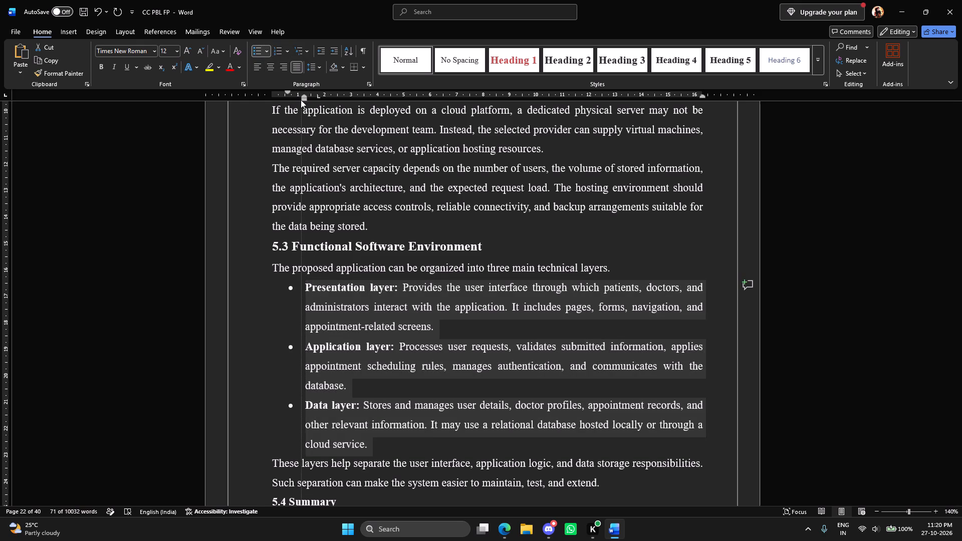
{"action": "left_click_drag", "start_coordinate": [301, 100], "coordinate": [292, 100]}
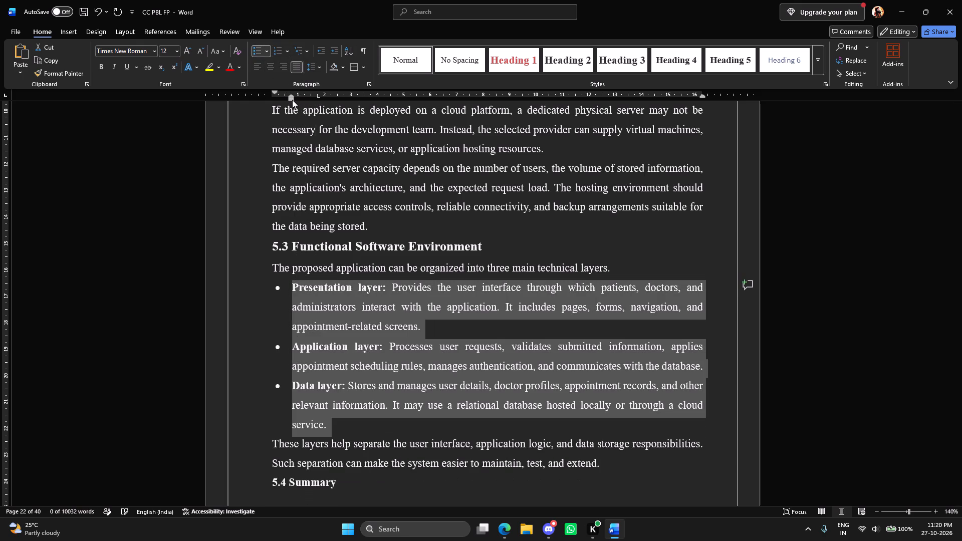
{"action": "left_click", "coordinate": [422, 292]}
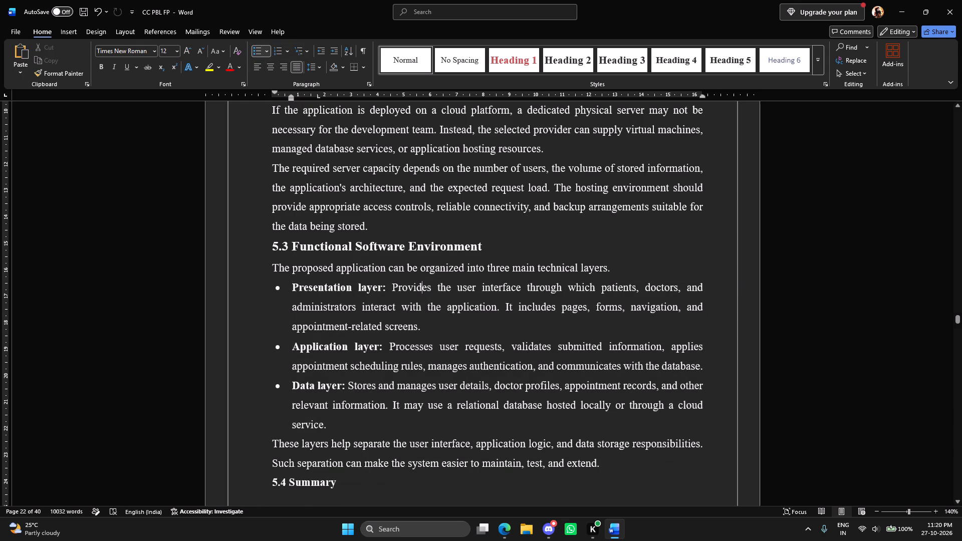
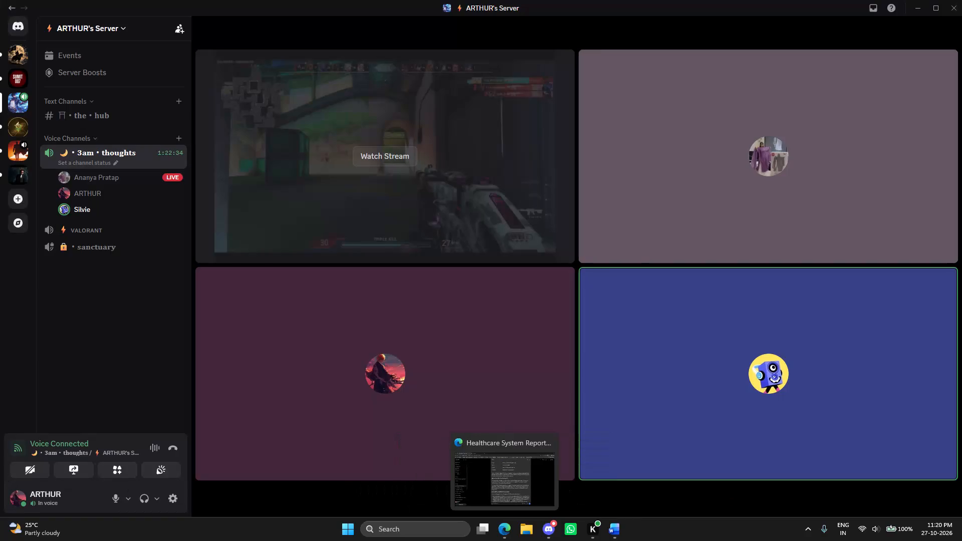
Switch to the CC PBL FP document in Word and increase the "5.4 Summary" heading's font size to 14.
{"action": "left_click", "coordinate": [618, 526]}
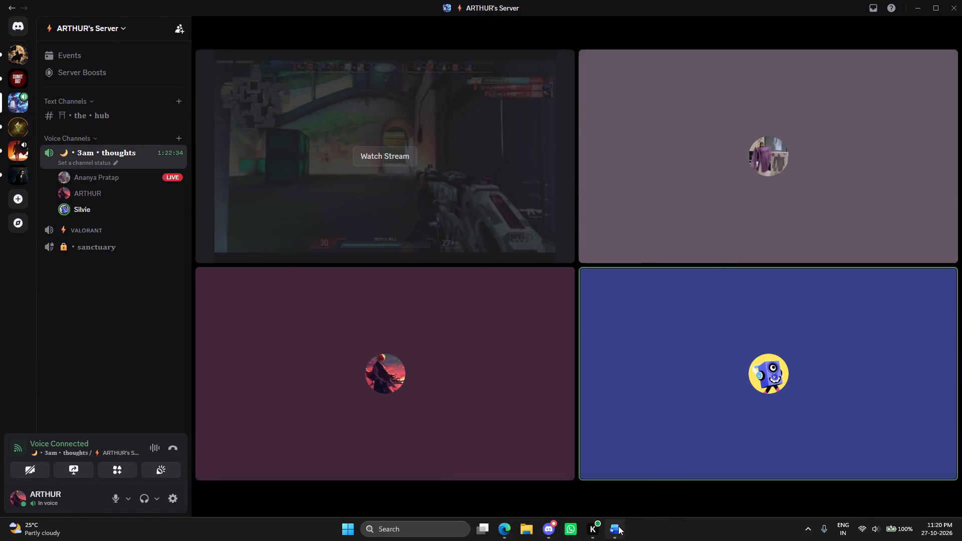
{"action": "scroll", "coordinate": [500, 349], "scroll_direction": "down", "scroll_amount": 5}
{"action": "triple_click", "coordinate": [321, 319]}
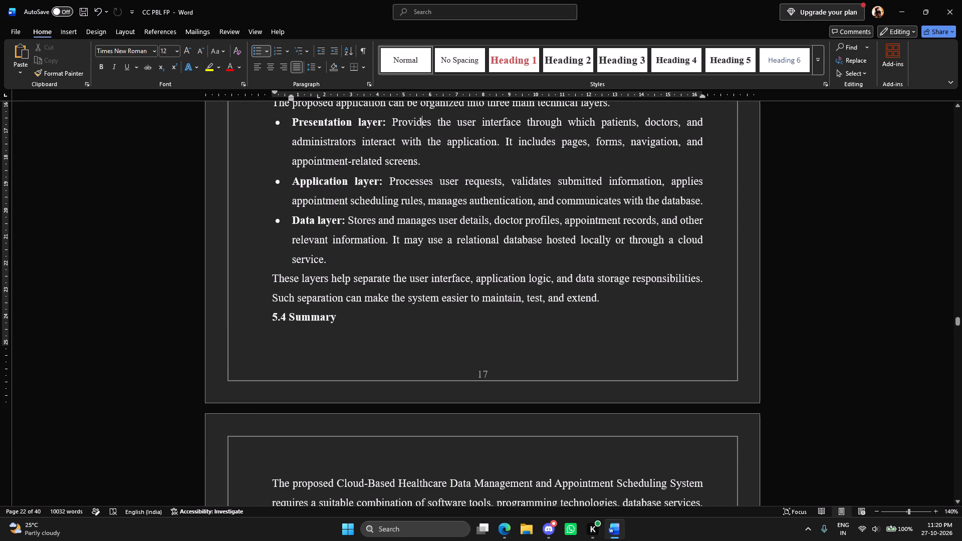
{"action": "left_click", "coordinate": [191, 50]}
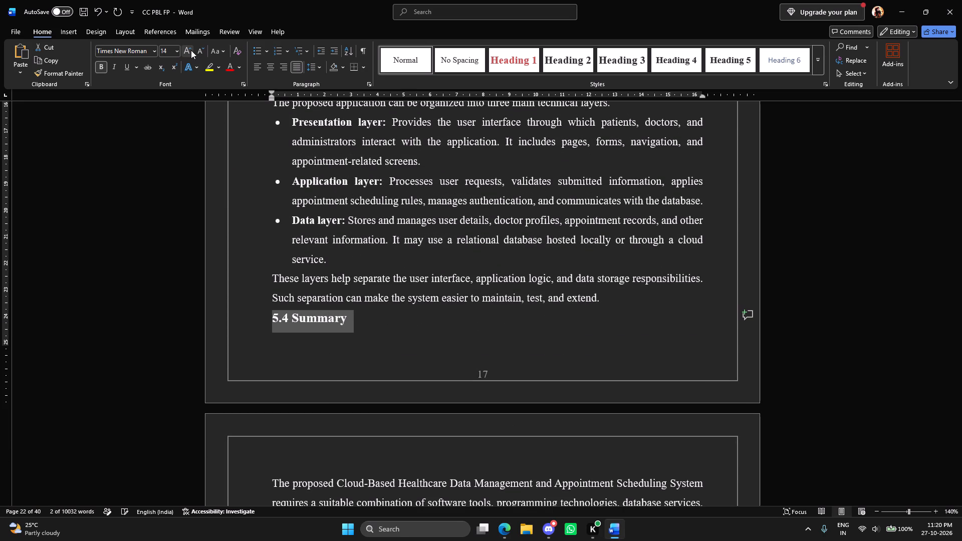
Insert two blank lines above the "5.4 Summary" heading so that it starts on a new page.
{"action": "left_click", "coordinate": [626, 295]}
{"action": "key", "text": "Return"}
{"action": "scroll", "coordinate": [590, 279], "scroll_direction": "up", "scroll_amount": 5}
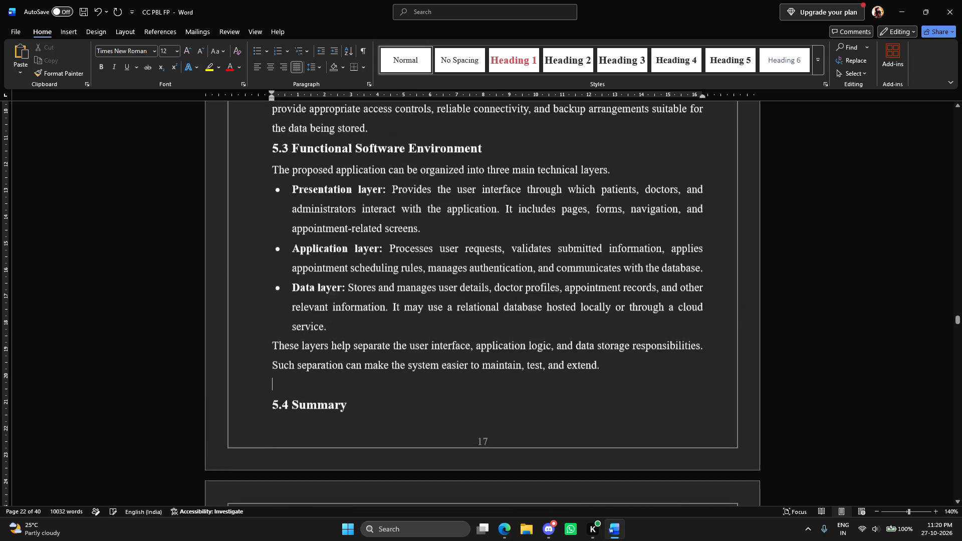
{"action": "scroll", "coordinate": [590, 279], "scroll_direction": "down", "scroll_amount": 5}
{"action": "key", "text": "Return"}
Insert blank lines after the 5.4 Summary text until the "6. SYSTEM DESIGN" heading starts at the top of the following page.
{"action": "scroll", "coordinate": [583, 276], "scroll_direction": "down", "scroll_amount": 10}
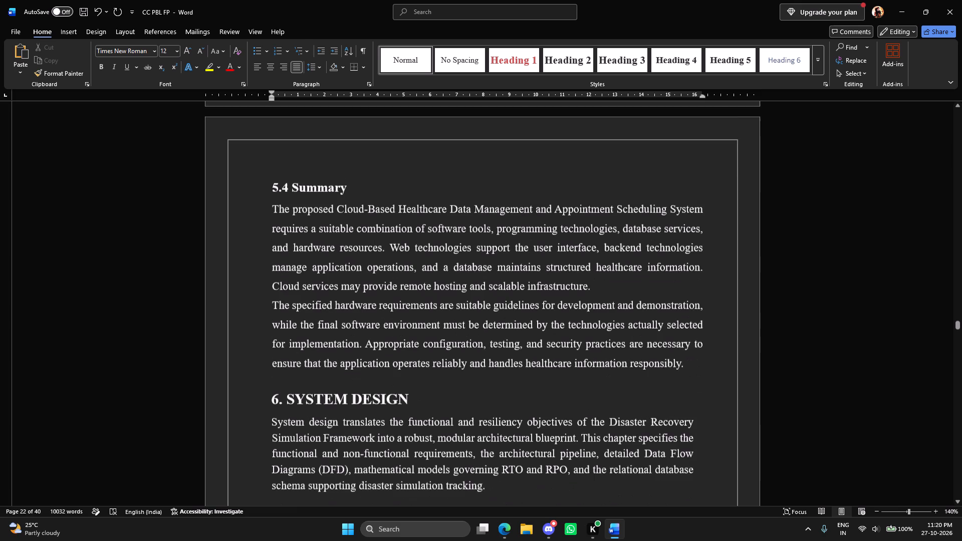
{"action": "left_click", "coordinate": [458, 343]}
{"action": "key", "text": "Return"}
{"action": "key", "text": "Return"}
{"action": "key", "text": "Return"}
{"action": "key", "text": "Return"}
{"action": "key", "text": "Return"}
{"action": "key", "text": "Return"}
{"action": "key", "text": "Return"}
{"action": "key", "text": "Return"}
{"action": "key", "text": "Return"}
{"action": "key", "text": "Return"}
{"action": "key", "text": "Return"}
{"action": "key", "text": "Return"}
{"action": "key", "text": "Return"}
{"action": "key", "text": "Return"}
{"action": "key", "text": "Return"}
{"action": "key", "text": "Return"}
{"action": "scroll", "coordinate": [464, 298], "scroll_direction": "down", "scroll_amount": 5}
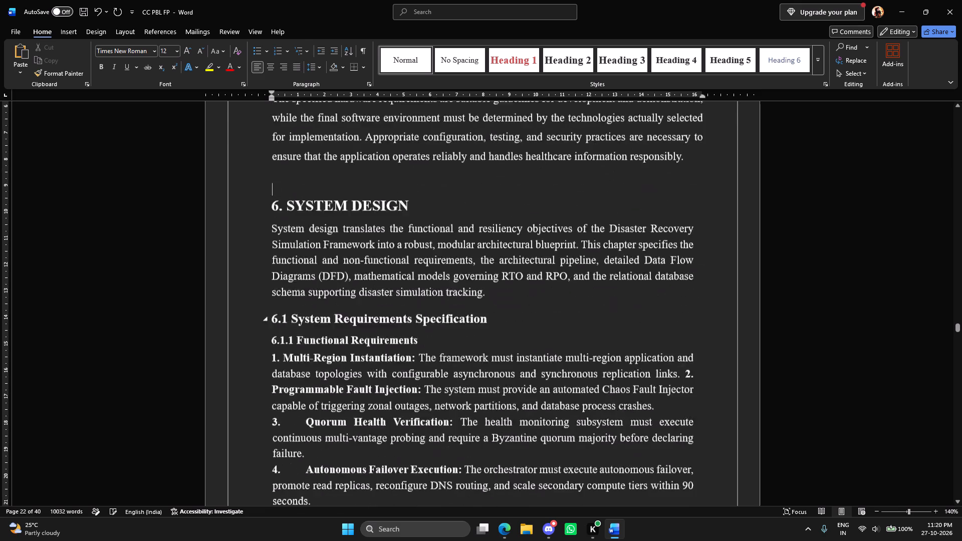
{"action": "scroll", "coordinate": [466, 291], "scroll_direction": "down", "scroll_amount": 10}
{"action": "key", "text": "Return"}
{"action": "key", "text": "Return"}
{"action": "key", "text": "Return"}
{"action": "key", "text": "Return"}
{"action": "key", "text": "Return"}
{"action": "key", "text": "Return"}
{"action": "key", "text": "Return"}
{"action": "scroll", "coordinate": [465, 271], "scroll_direction": "down", "scroll_amount": 2}
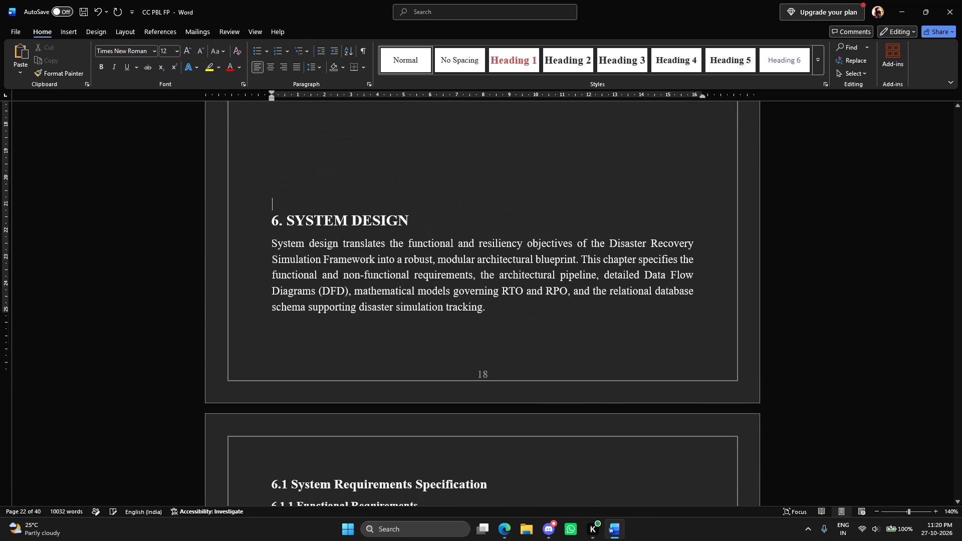
{"action": "scroll", "coordinate": [465, 271], "scroll_direction": "down", "scroll_amount": 3}
{"action": "key", "text": "Return"}
{"action": "key", "text": "Return"}
{"action": "key", "text": "Return"}
{"action": "scroll", "coordinate": [465, 271], "scroll_direction": "down", "scroll_amount": 6}
{"action": "key", "text": "Return"}
{"action": "key", "text": "Return"}
{"action": "key", "text": "Return"}
{"action": "key", "text": "Return"}
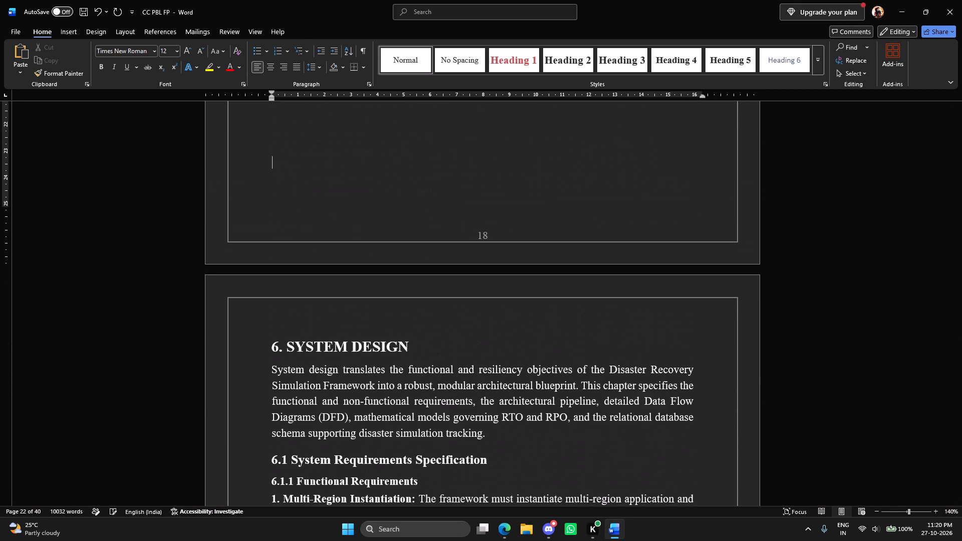
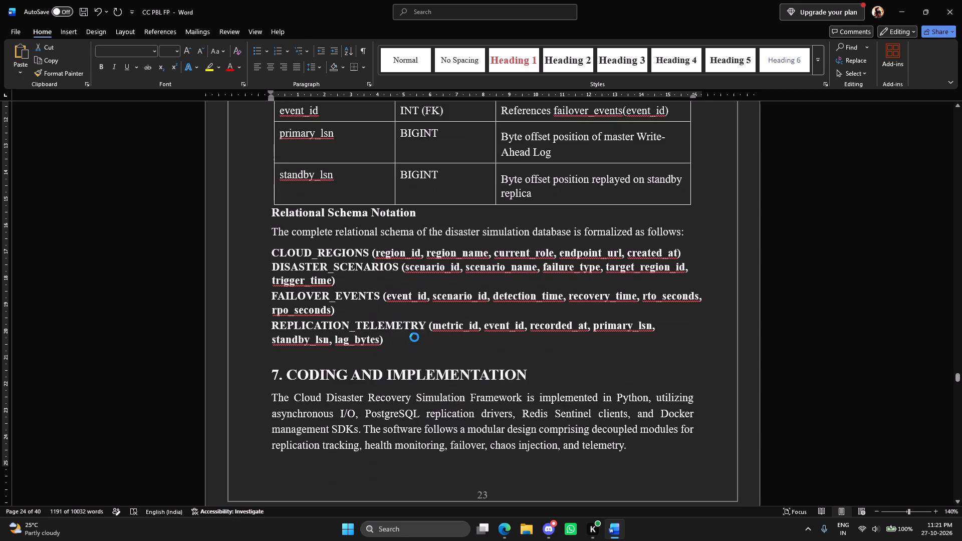
Justify the pasted section 6 text, from its introduction through 6.7 Summary, and increase its line spacing.
{"action": "scroll", "coordinate": [414, 337], "scroll_direction": "up", "scroll_amount": 16}
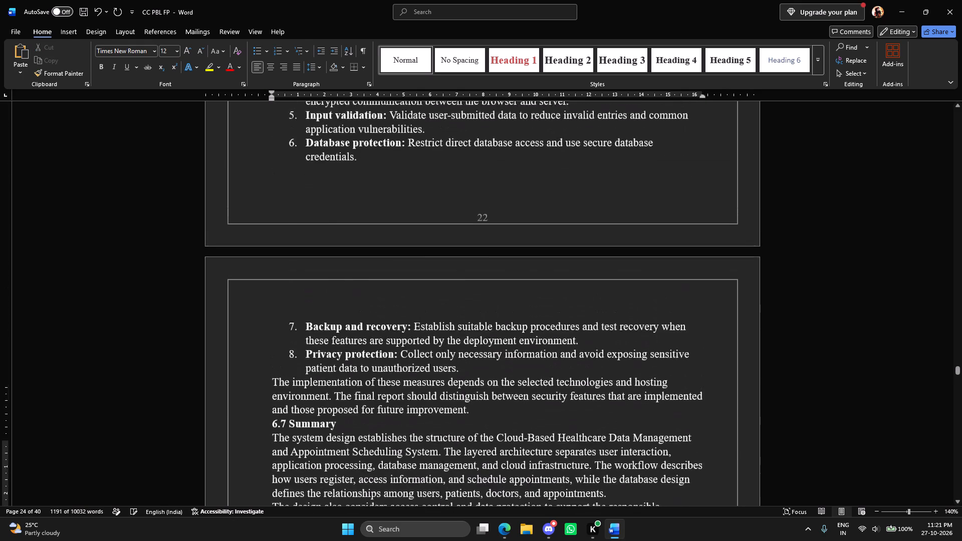
{"action": "scroll", "coordinate": [419, 337], "scroll_direction": "up", "scroll_amount": 20}
{"action": "scroll", "coordinate": [419, 337], "scroll_direction": "up", "scroll_amount": 19}
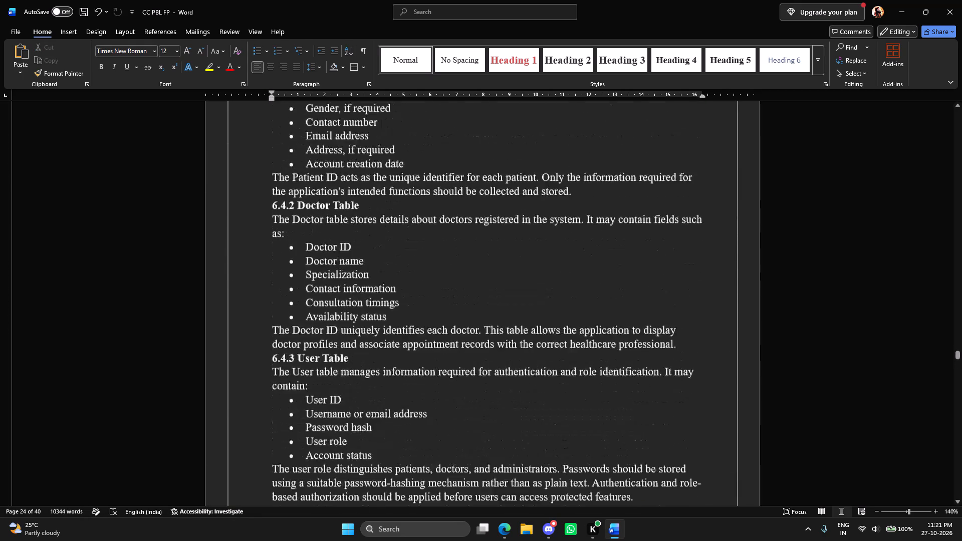
{"action": "scroll", "coordinate": [421, 338], "scroll_direction": "up", "scroll_amount": 20}
{"action": "scroll", "coordinate": [421, 338], "scroll_direction": "up", "scroll_amount": 9}
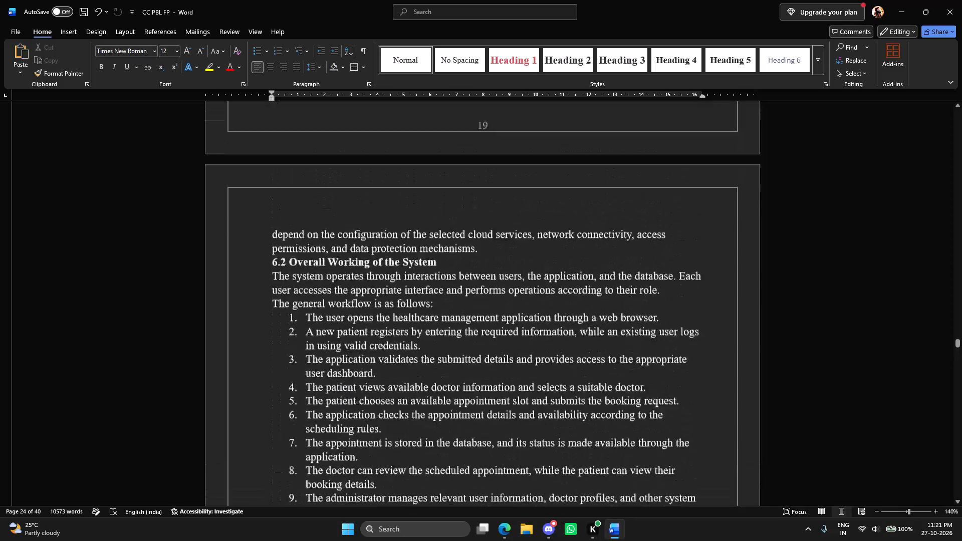
{"action": "scroll", "coordinate": [421, 338], "scroll_direction": "up", "scroll_amount": 19}
{"action": "scroll", "coordinate": [428, 337], "scroll_direction": "up", "scroll_amount": 7}
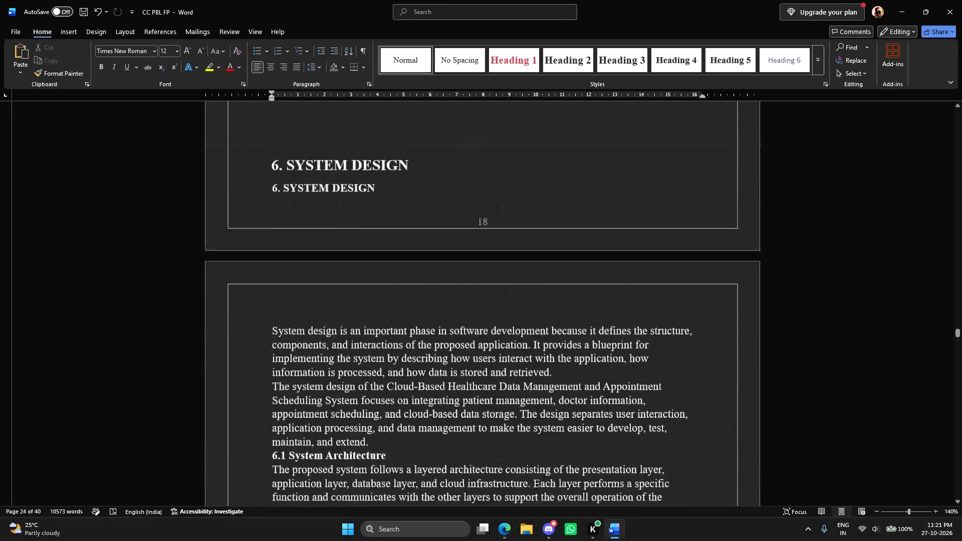
{"action": "scroll", "coordinate": [433, 340], "scroll_direction": "up", "scroll_amount": 3}
{"action": "left_click_drag", "start_coordinate": [271, 442], "coordinate": [321, 460]}
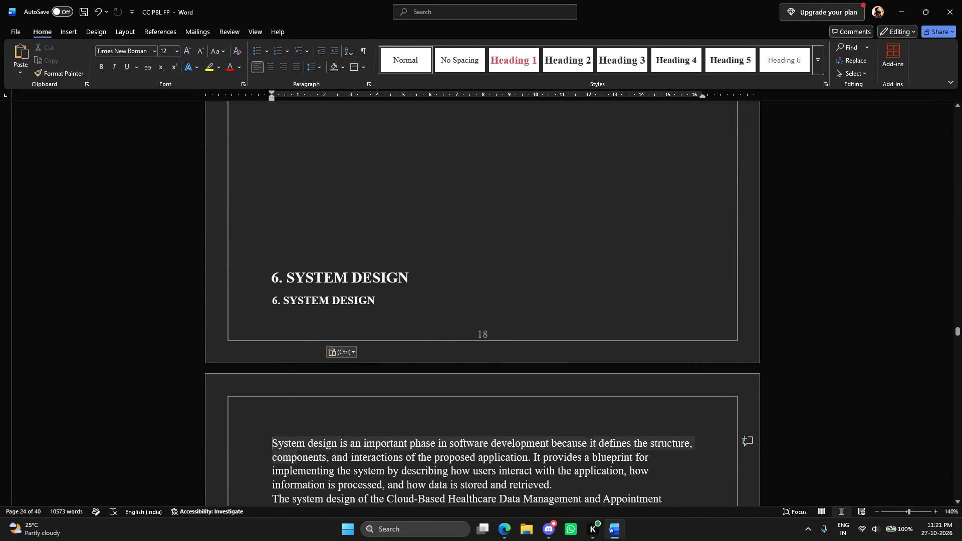
{"action": "left_click_drag", "start_coordinate": [321, 460], "coordinate": [446, 481]}
{"action": "scroll", "coordinate": [444, 490], "scroll_direction": "down", "scroll_amount": 17}
{"action": "scroll", "coordinate": [448, 483], "scroll_direction": "down", "scroll_amount": 9}
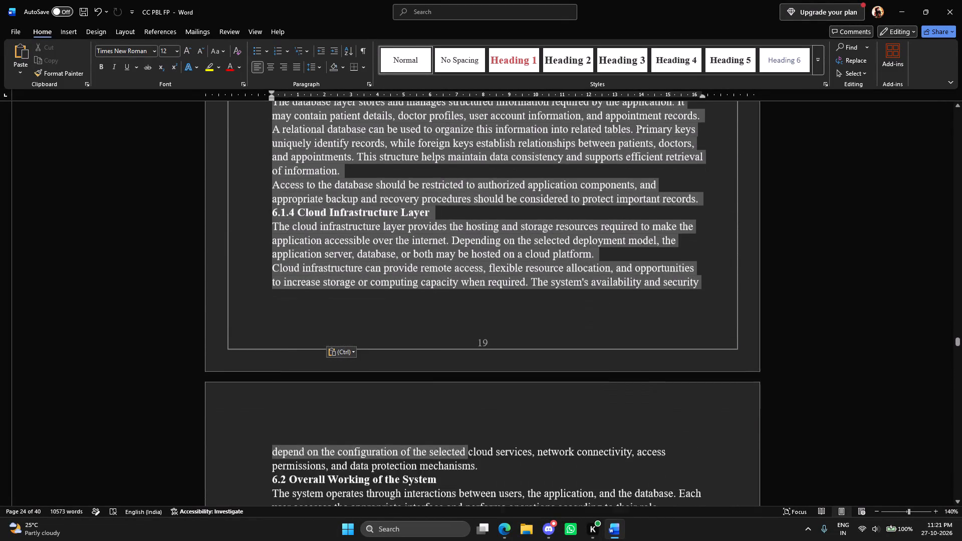
{"action": "left_click_drag", "start_coordinate": [446, 481], "coordinate": [446, 472]}
{"action": "scroll", "coordinate": [446, 481], "scroll_direction": "down", "scroll_amount": 17}
{"action": "scroll", "coordinate": [446, 472], "scroll_direction": "down", "scroll_amount": 9}
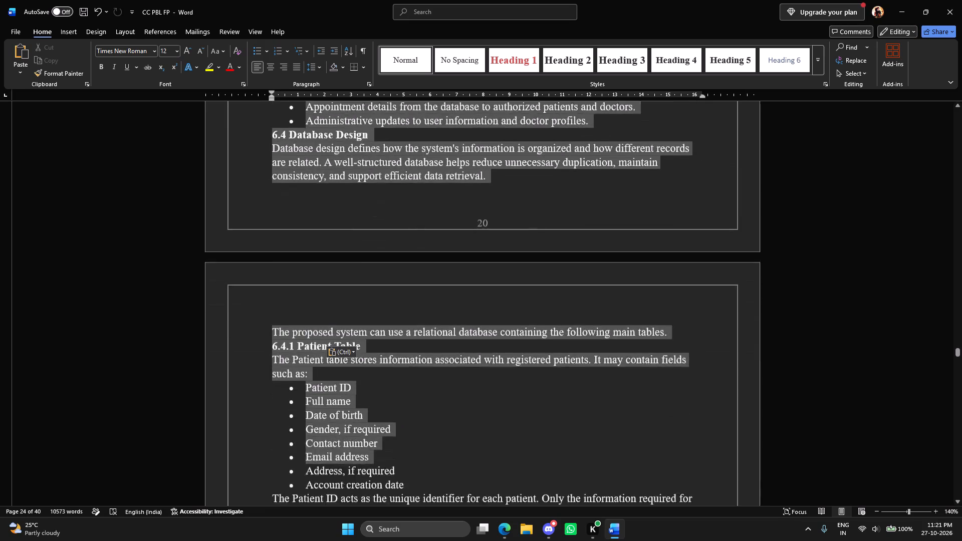
{"action": "left_click_drag", "start_coordinate": [446, 472], "coordinate": [444, 477]}
{"action": "scroll", "coordinate": [446, 472], "scroll_direction": "down", "scroll_amount": 18}
{"action": "scroll", "coordinate": [444, 477], "scroll_direction": "down", "scroll_amount": 7}
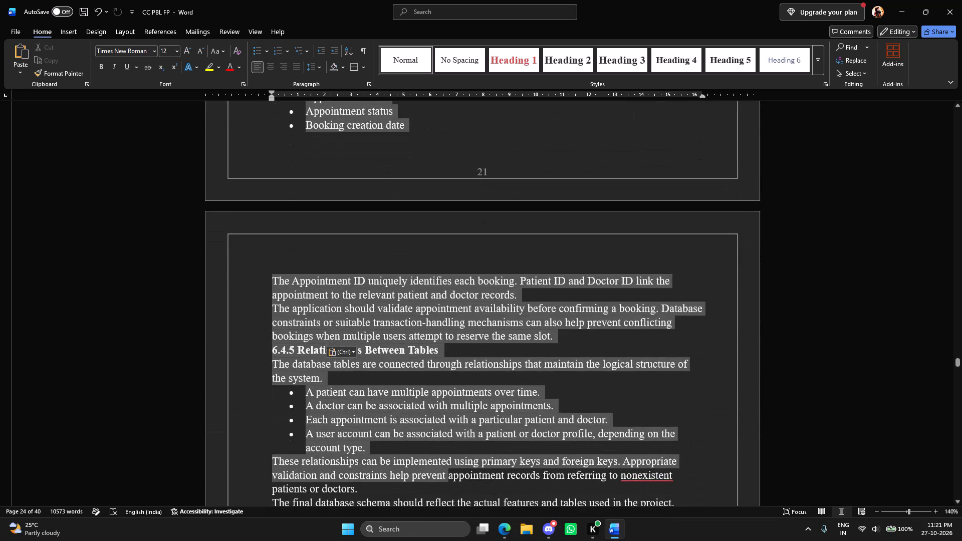
{"action": "left_click_drag", "start_coordinate": [444, 477], "coordinate": [448, 475]}
{"action": "scroll", "coordinate": [445, 477], "scroll_direction": "down", "scroll_amount": 15}
{"action": "scroll", "coordinate": [448, 475], "scroll_direction": "down", "scroll_amount": 8}
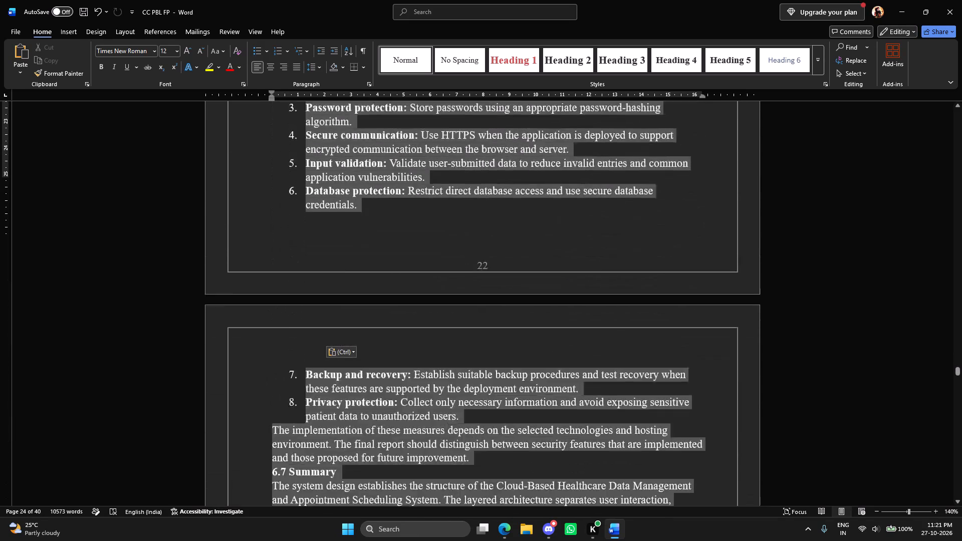
{"action": "left_click_drag", "start_coordinate": [448, 475], "coordinate": [349, 277]}
{"action": "scroll", "coordinate": [448, 475], "scroll_direction": "down", "scroll_amount": 8}
{"action": "left_click", "coordinate": [297, 69]}
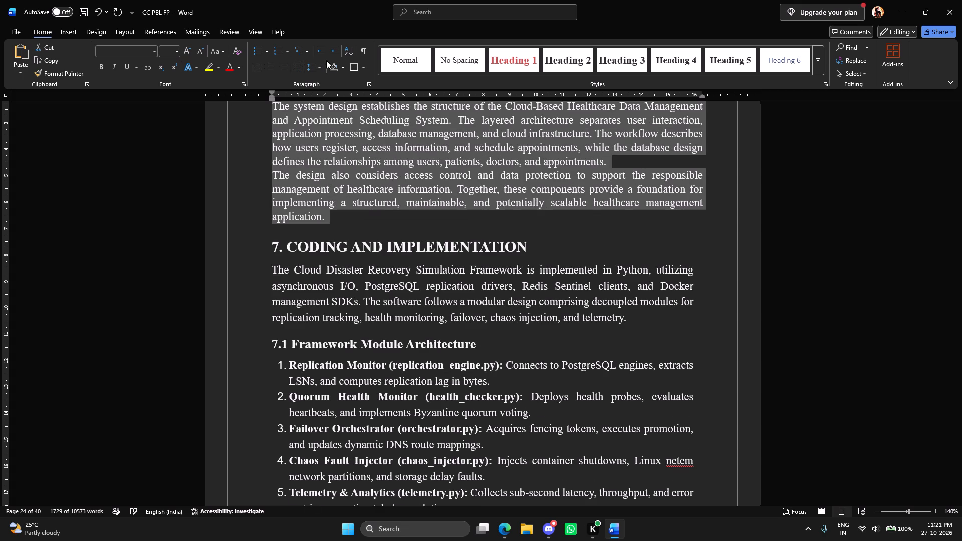
{"action": "left_click", "coordinate": [321, 65]}
{"action": "left_click", "coordinate": [337, 109]}
Insert a blank line above the main "6. SYSTEM DESIGN" heading so that it starts on a new page.
{"action": "scroll", "coordinate": [460, 274], "scroll_direction": "up", "scroll_amount": 3}
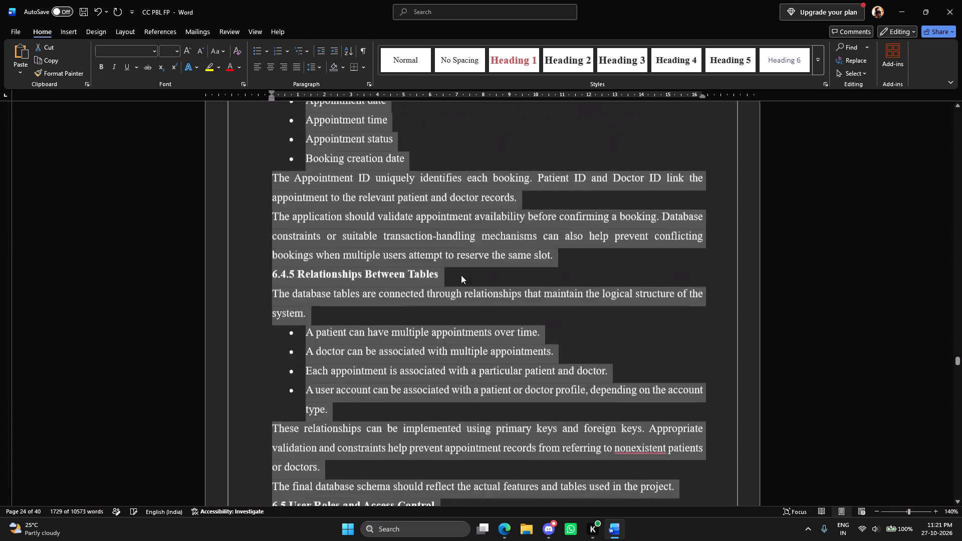
{"action": "scroll", "coordinate": [461, 275], "scroll_direction": "up", "scroll_amount": 17}
{"action": "scroll", "coordinate": [849, 318], "scroll_direction": "up", "scroll_amount": 6}
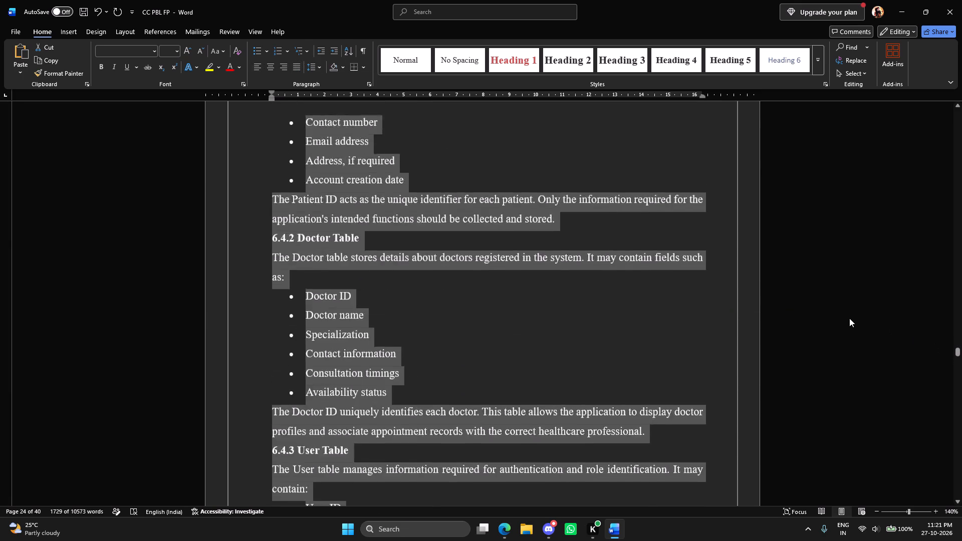
{"action": "scroll", "coordinate": [849, 318], "scroll_direction": "up", "scroll_amount": 20}
{"action": "scroll", "coordinate": [849, 318], "scroll_direction": "up", "scroll_amount": 20}
{"action": "scroll", "coordinate": [849, 318], "scroll_direction": "up", "scroll_amount": 5}
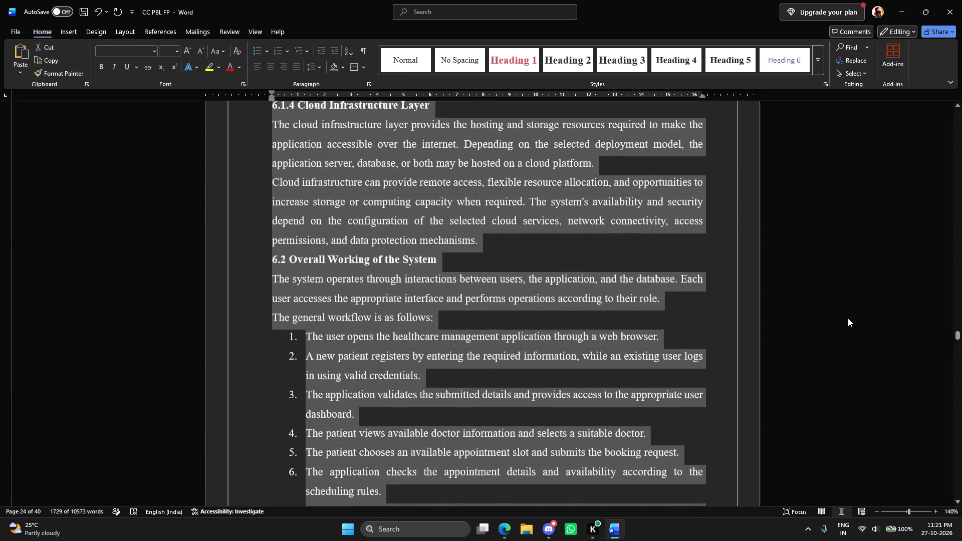
{"action": "scroll", "coordinate": [848, 318], "scroll_direction": "up", "scroll_amount": 20}
{"action": "scroll", "coordinate": [848, 318], "scroll_direction": "up", "scroll_amount": 19}
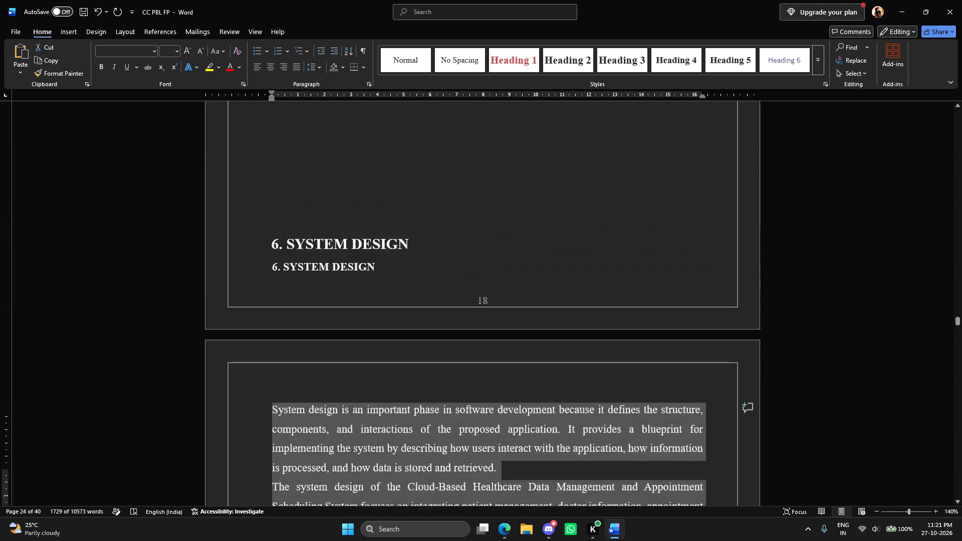
{"action": "scroll", "coordinate": [848, 318], "scroll_direction": "up", "scroll_amount": 2}
{"action": "left_click", "coordinate": [445, 381]}
{"action": "key", "text": "Return"}
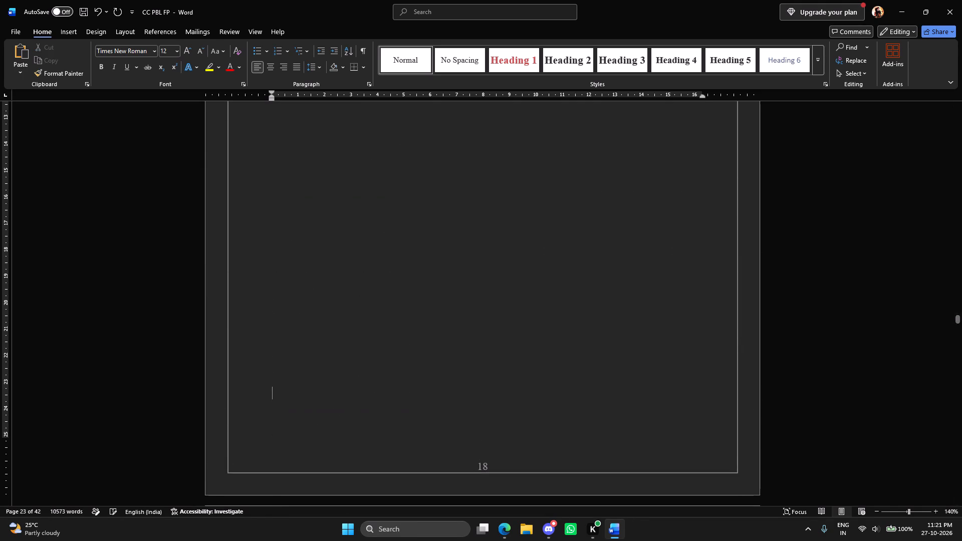
Delete the smaller duplicate "6. SYSTEM DESIGN" line beneath the main heading.
{"action": "scroll", "coordinate": [474, 365], "scroll_direction": "up", "scroll_amount": 14}
{"action": "scroll", "coordinate": [487, 369], "scroll_direction": "down", "scroll_amount": 16}
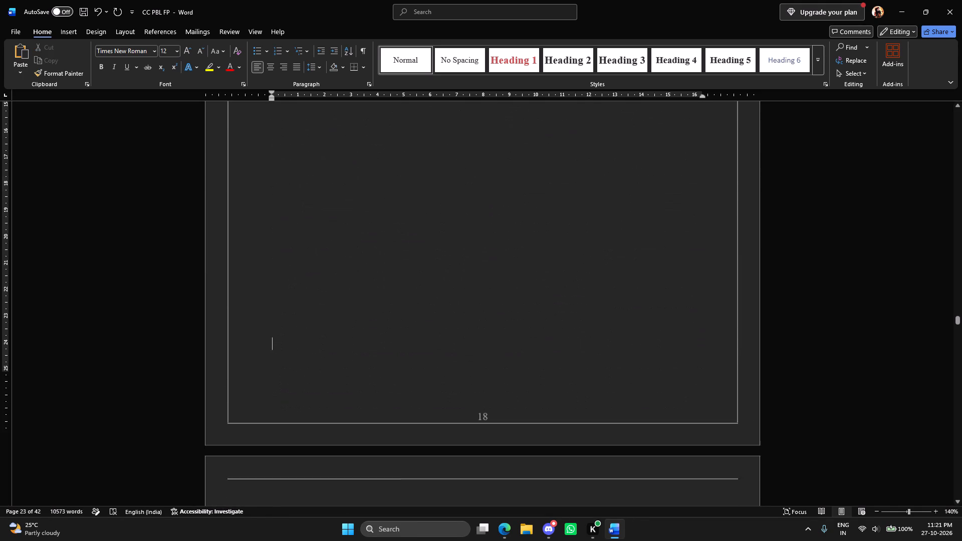
{"action": "scroll", "coordinate": [452, 409], "scroll_direction": "down", "scroll_amount": 5}
{"action": "left_click_drag", "start_coordinate": [386, 371], "coordinate": [275, 369]}
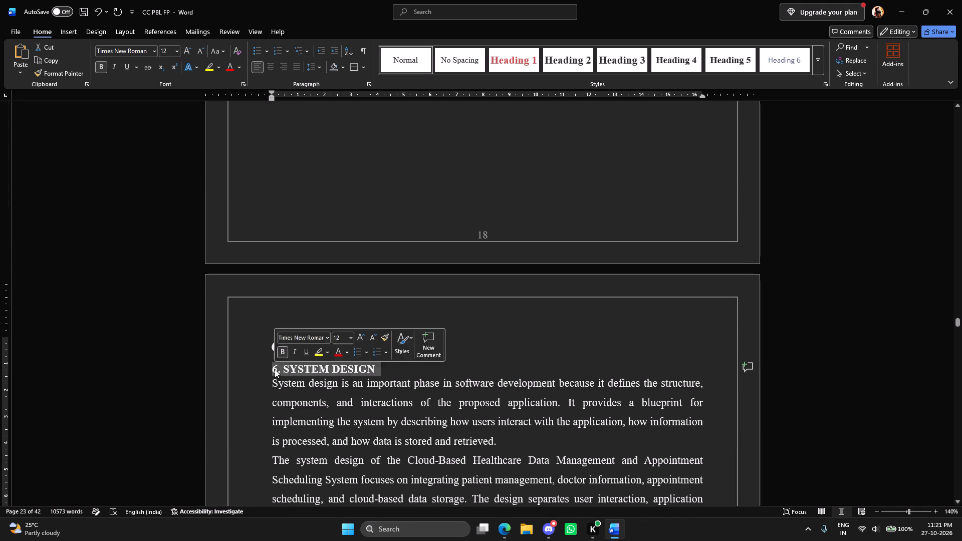
{"action": "key", "text": "BackSpace"}
Increase the "6.1 System Architecture" heading's font size to 14.
{"action": "scroll", "coordinate": [381, 406], "scroll_direction": "down", "scroll_amount": 7}
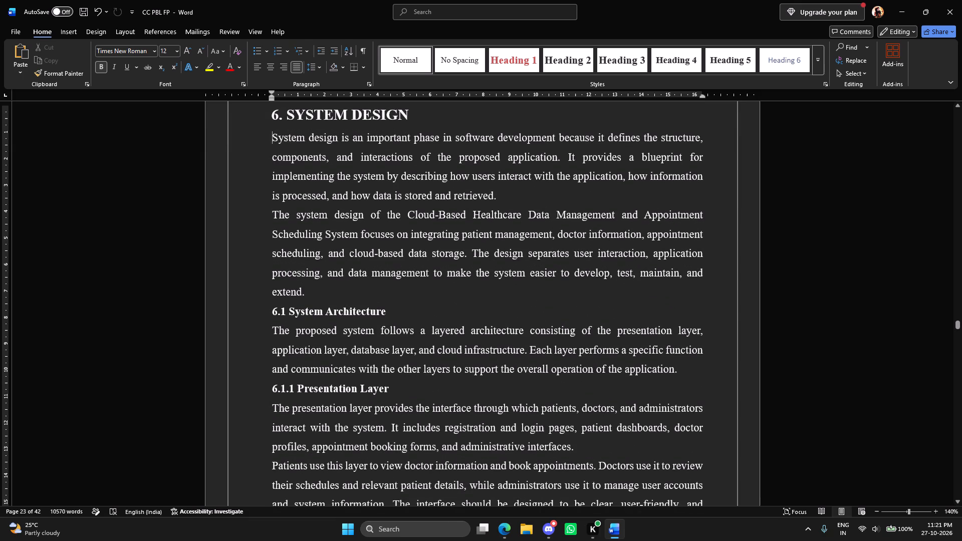
{"action": "triple_click", "coordinate": [313, 312]}
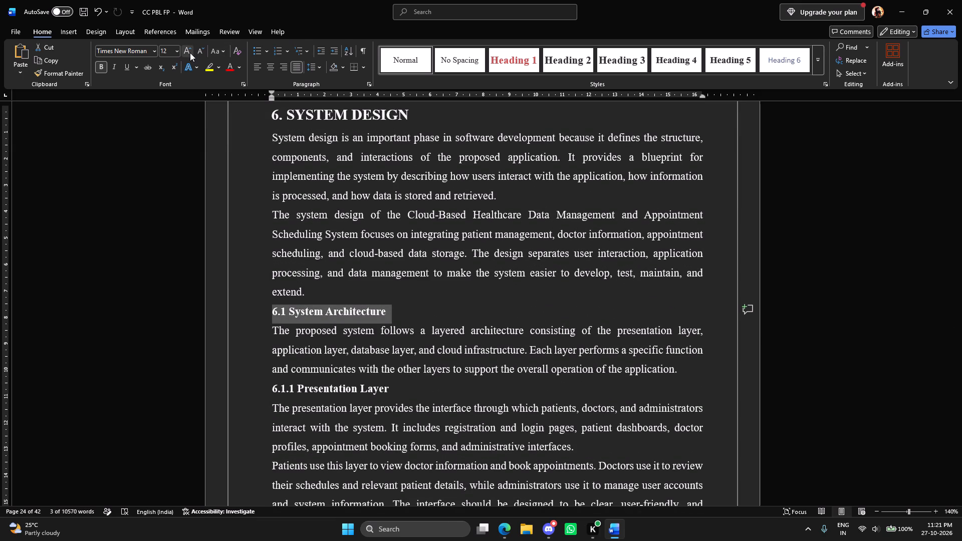
{"action": "left_click", "coordinate": [190, 53]}
Increase the "6.2 Overall Working of the System" heading's font size to 14.
{"action": "scroll", "coordinate": [236, 224], "scroll_direction": "down", "scroll_amount": 17}
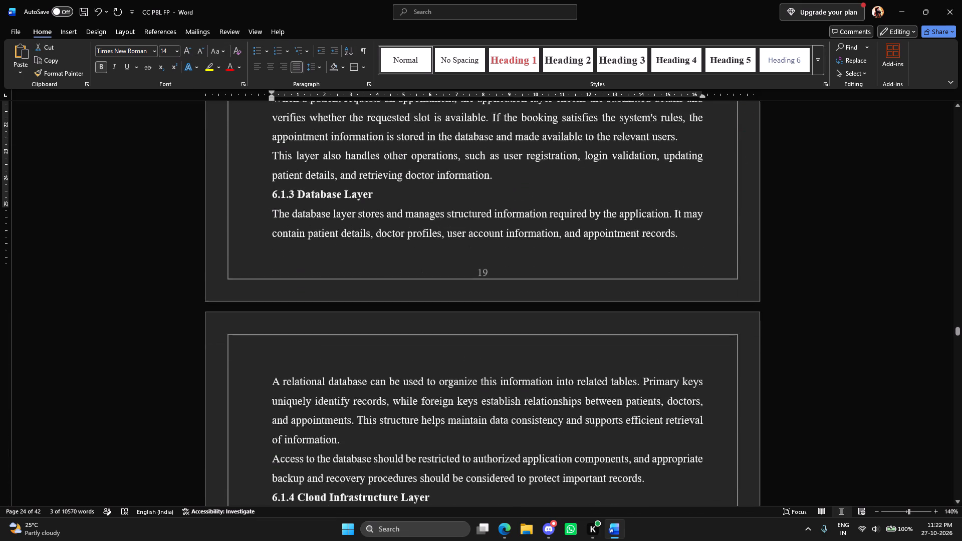
{"action": "scroll", "coordinate": [245, 209], "scroll_direction": "down", "scroll_amount": 11}
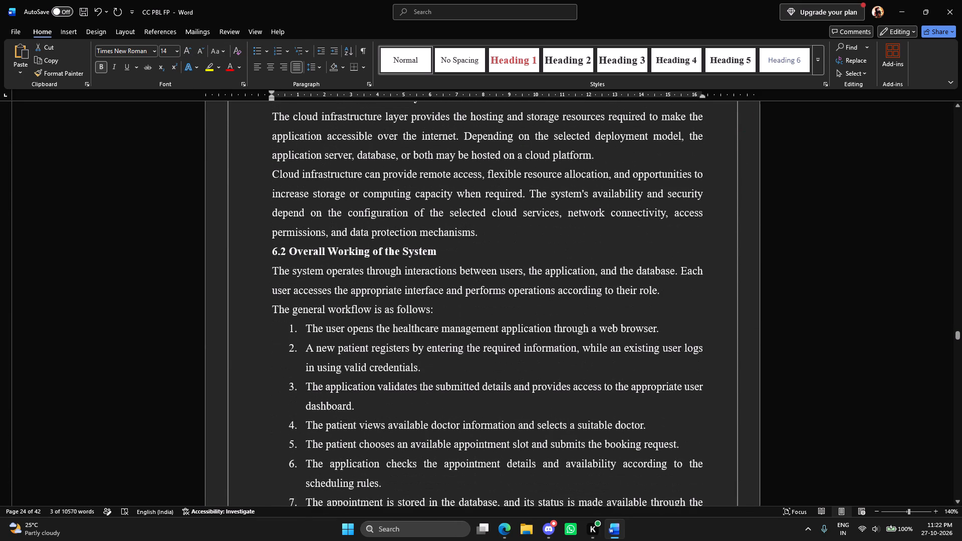
{"action": "triple_click", "coordinate": [304, 246]}
{"action": "left_click", "coordinate": [192, 50]}
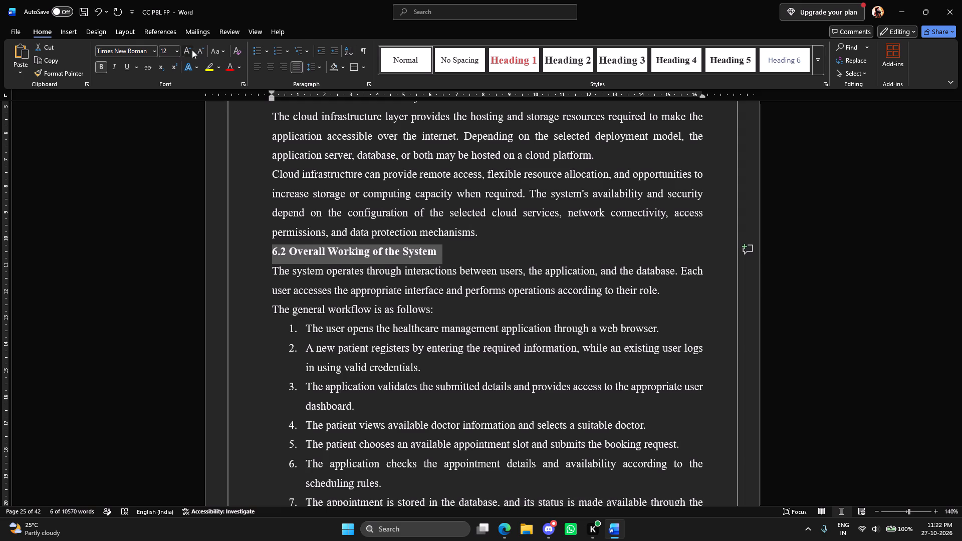
Convert the nine-item numbered workflow list under "6.2 Overall Working of the System" into a bulleted list.
{"action": "left_click_drag", "start_coordinate": [307, 331], "coordinate": [392, 393]}
{"action": "scroll", "coordinate": [382, 406], "scroll_direction": "down", "scroll_amount": 6}
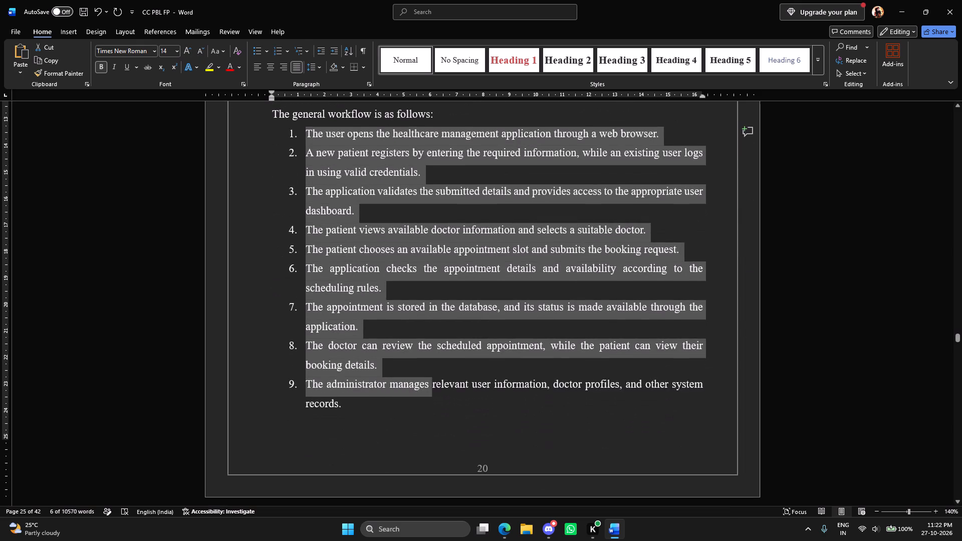
{"action": "left_click_drag", "start_coordinate": [392, 393], "coordinate": [387, 248]}
{"action": "scroll", "coordinate": [384, 417], "scroll_direction": "down", "scroll_amount": 5}
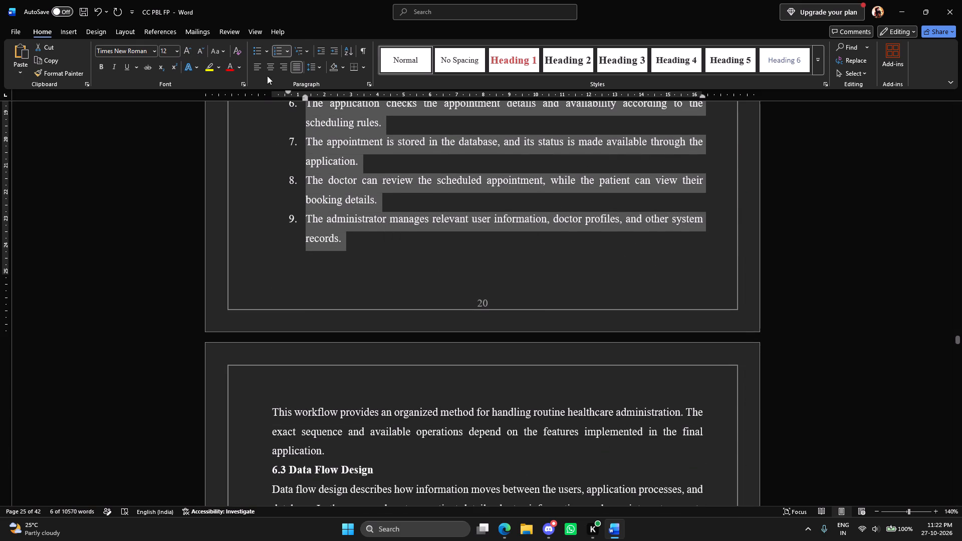
{"action": "left_click", "coordinate": [262, 51]}
Reduce the left indent of the bulleted workflow list under section 6.2 to about 0.75 cm.
{"action": "scroll", "coordinate": [324, 176], "scroll_direction": "up", "scroll_amount": 7}
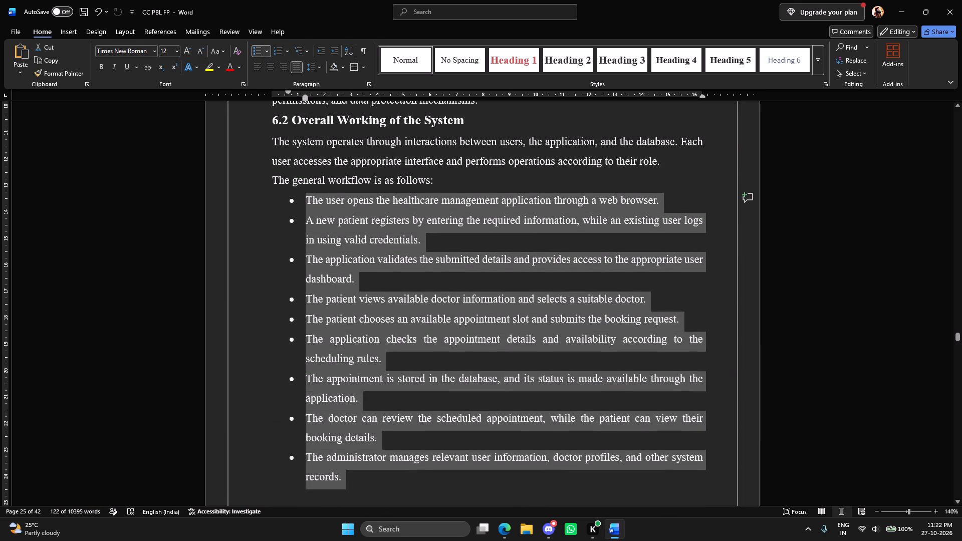
{"action": "left_click_drag", "start_coordinate": [305, 98], "coordinate": [316, 99]}
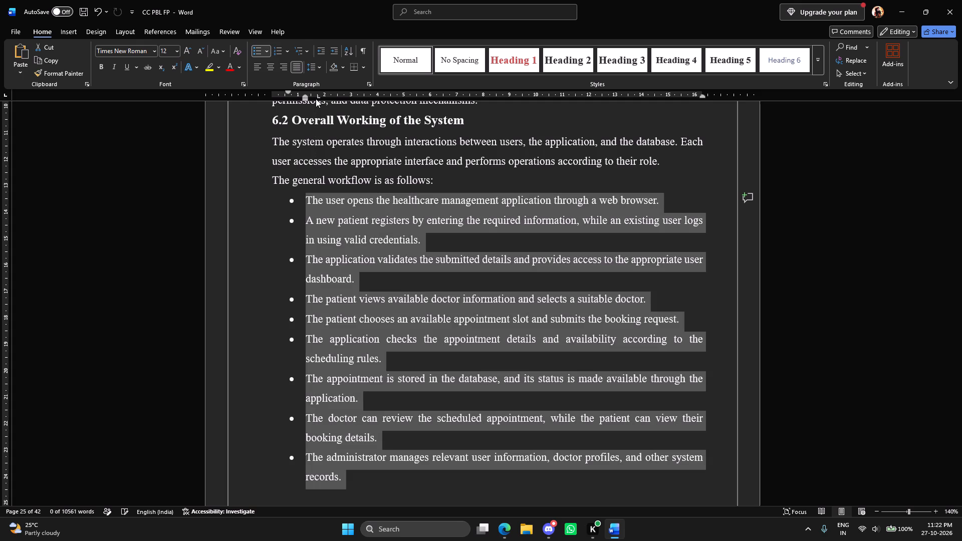
{"action": "left_click_drag", "start_coordinate": [303, 99], "coordinate": [291, 99]}
Increase the "6.3 Data Flow Design" heading's font size to 14.
{"action": "scroll", "coordinate": [359, 243], "scroll_direction": "down", "scroll_amount": 12}
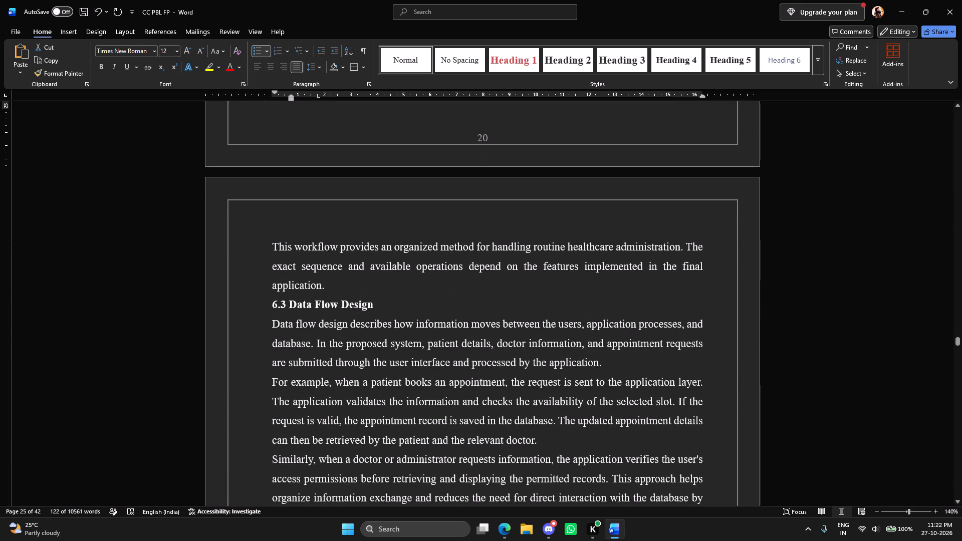
{"action": "triple_click", "coordinate": [331, 310]}
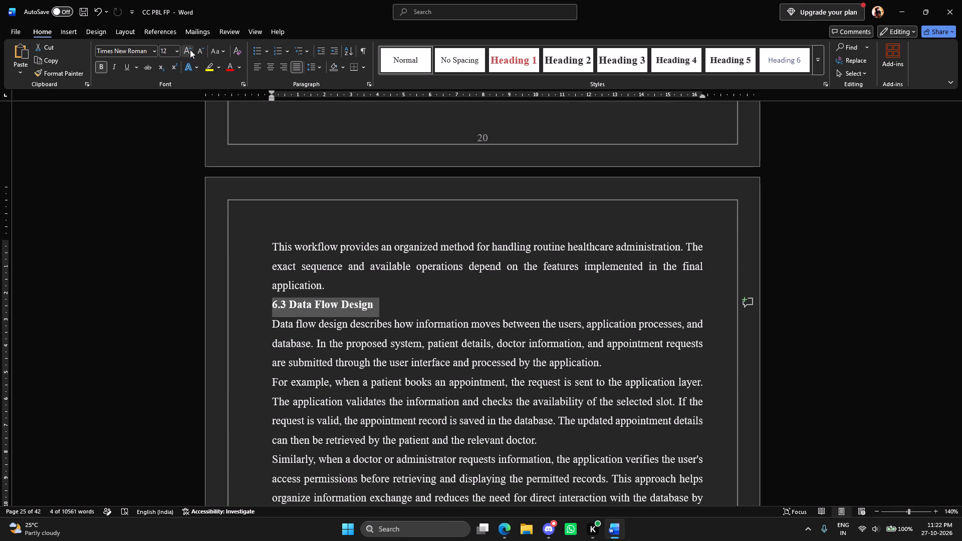
{"action": "left_click", "coordinate": [189, 49]}
Reduce the left indent of the bulleted list of major data flows under section 6.3 to about 0.75 cm.
{"action": "scroll", "coordinate": [295, 241], "scroll_direction": "down", "scroll_amount": 8}
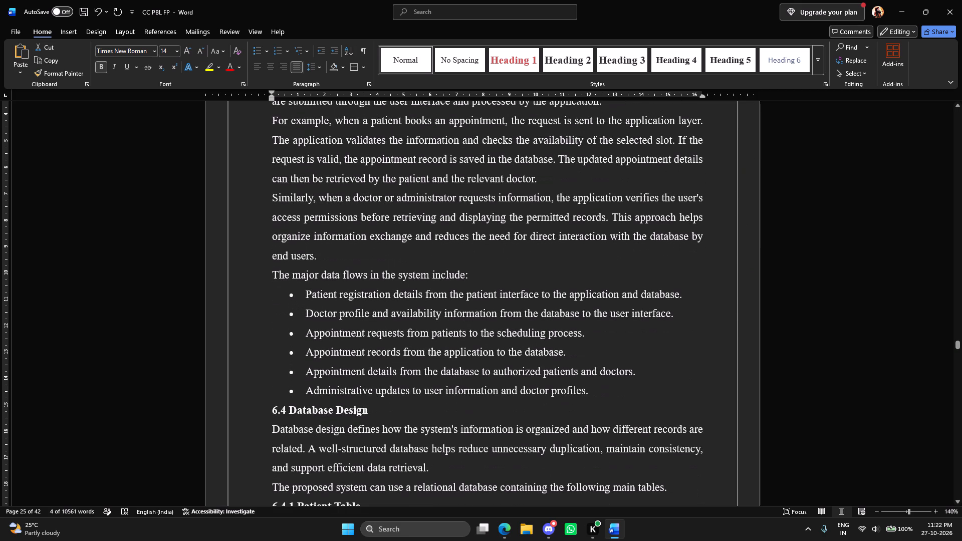
{"action": "left_click_drag", "start_coordinate": [310, 297], "coordinate": [592, 396]}
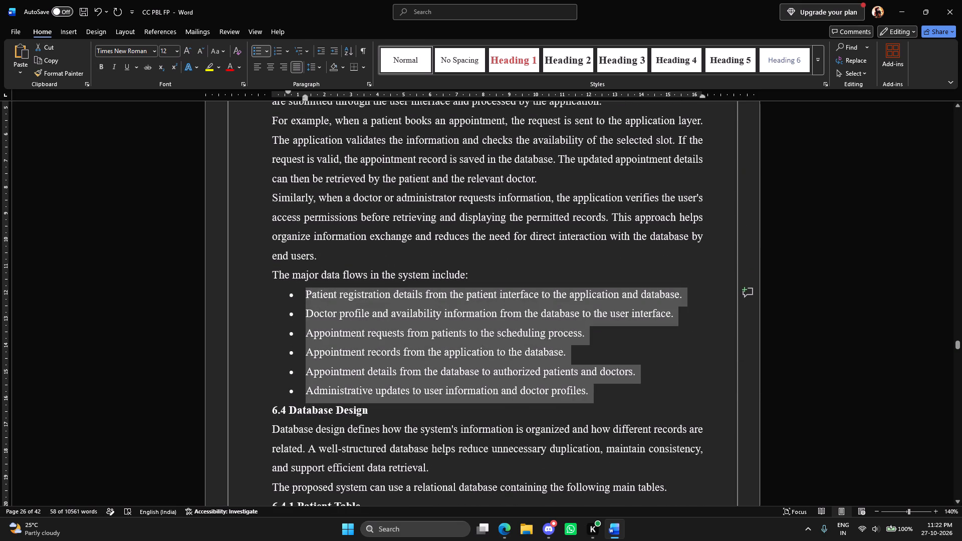
{"action": "left_click_drag", "start_coordinate": [304, 100], "coordinate": [307, 99]}
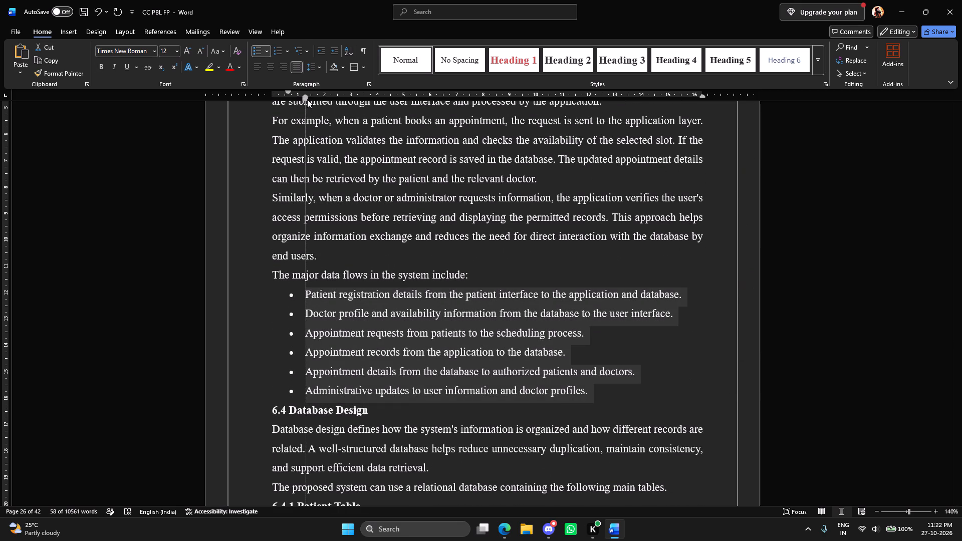
{"action": "left_click_drag", "start_coordinate": [307, 99], "coordinate": [309, 99]}
{"action": "left_click_drag", "start_coordinate": [306, 99], "coordinate": [298, 99]}
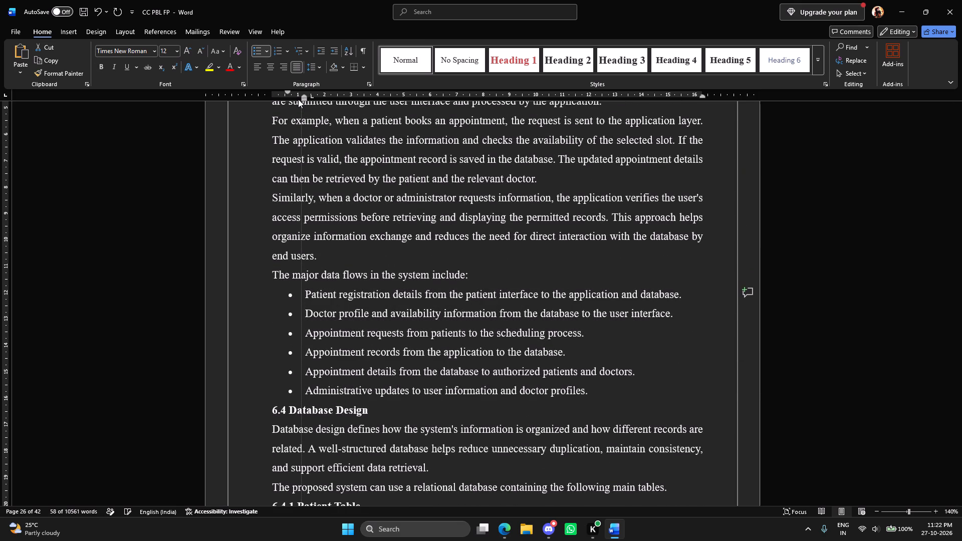
{"action": "left_click_drag", "start_coordinate": [298, 99], "coordinate": [293, 99]}
Increase the "6.4 Database Design" heading's font size one step to match the 6.3 heading.
{"action": "scroll", "coordinate": [353, 231], "scroll_direction": "down", "scroll_amount": 7}
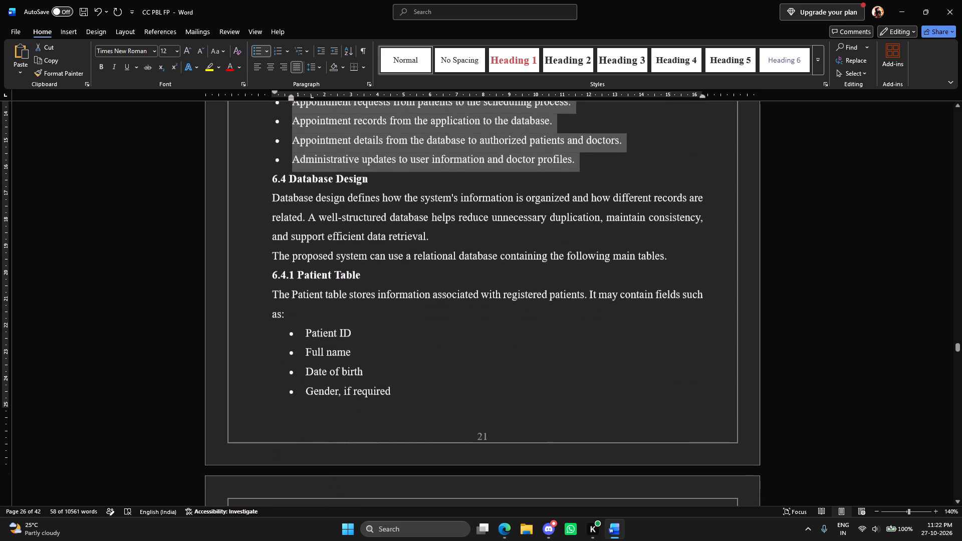
{"action": "triple_click", "coordinate": [327, 177]}
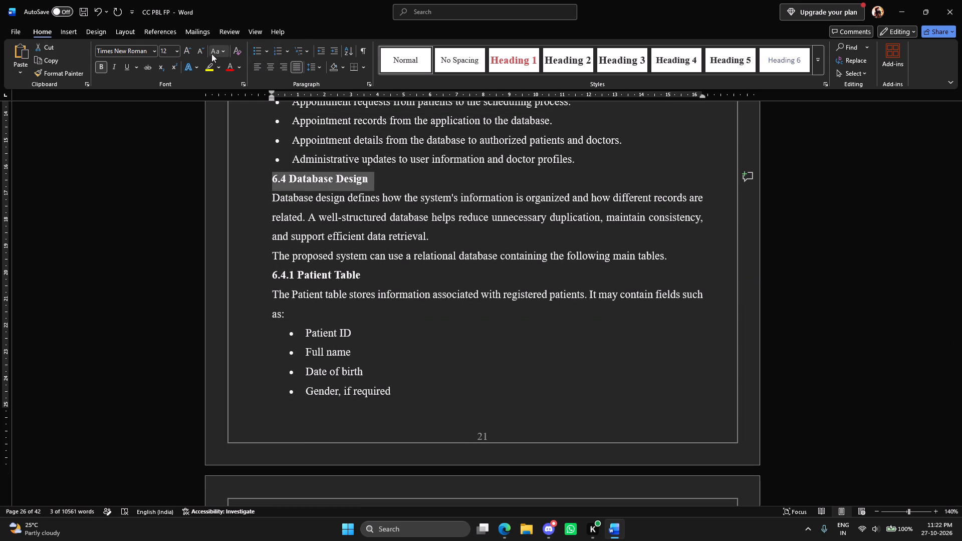
{"action": "left_click", "coordinate": [192, 53]}
{"action": "scroll", "coordinate": [331, 267], "scroll_direction": "down", "scroll_amount": 5}
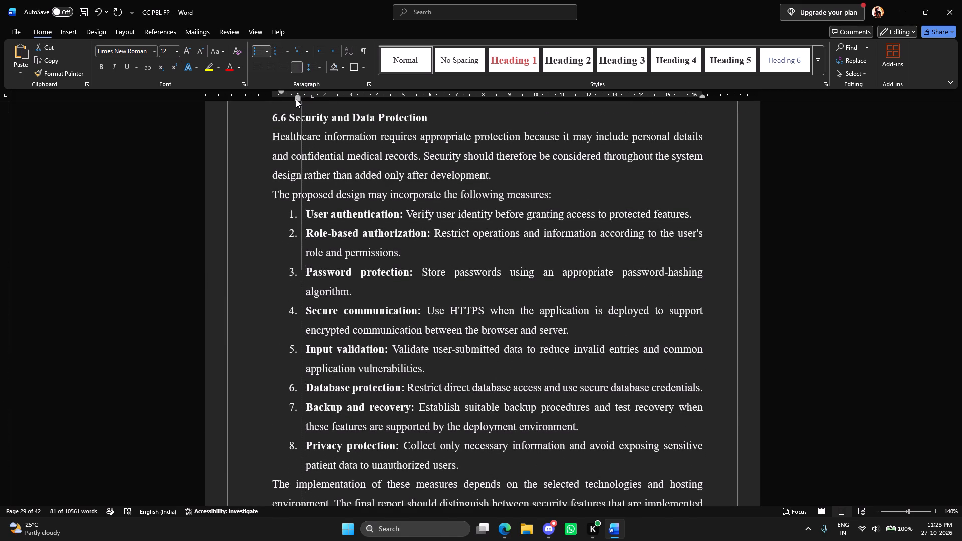
{"action": "left_click_drag", "start_coordinate": [296, 99], "coordinate": [295, 99]}
{"action": "scroll", "coordinate": [326, 138], "scroll_direction": "up", "scroll_amount": 7}
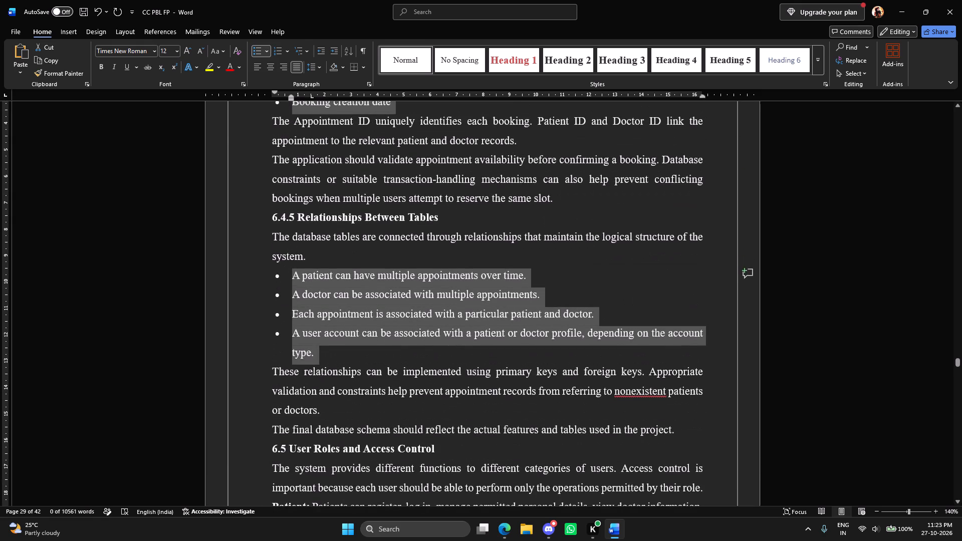
{"action": "scroll", "coordinate": [321, 150], "scroll_direction": "up", "scroll_amount": 7}
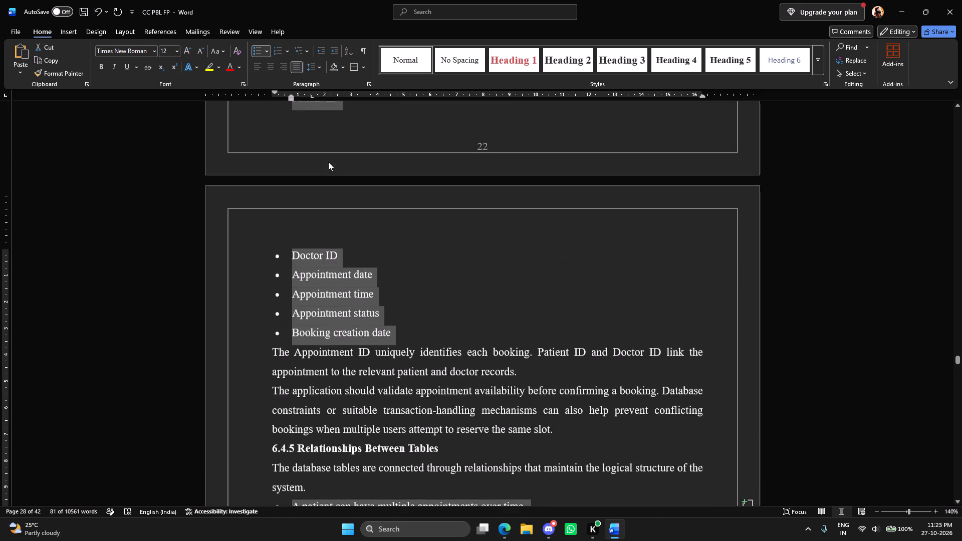